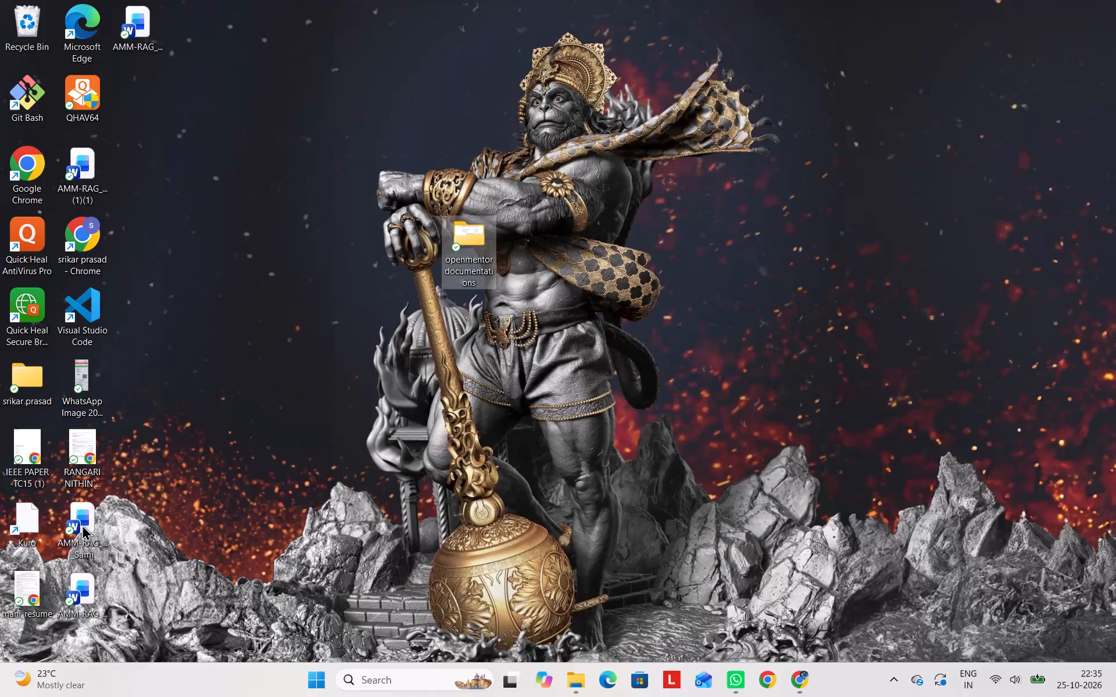
# Group the four AMM-RAG project report Word files together in one column on an empty area of the desktop.
pyautogui.moveTo(71, 525); pyautogui.dragTo(270, 196)
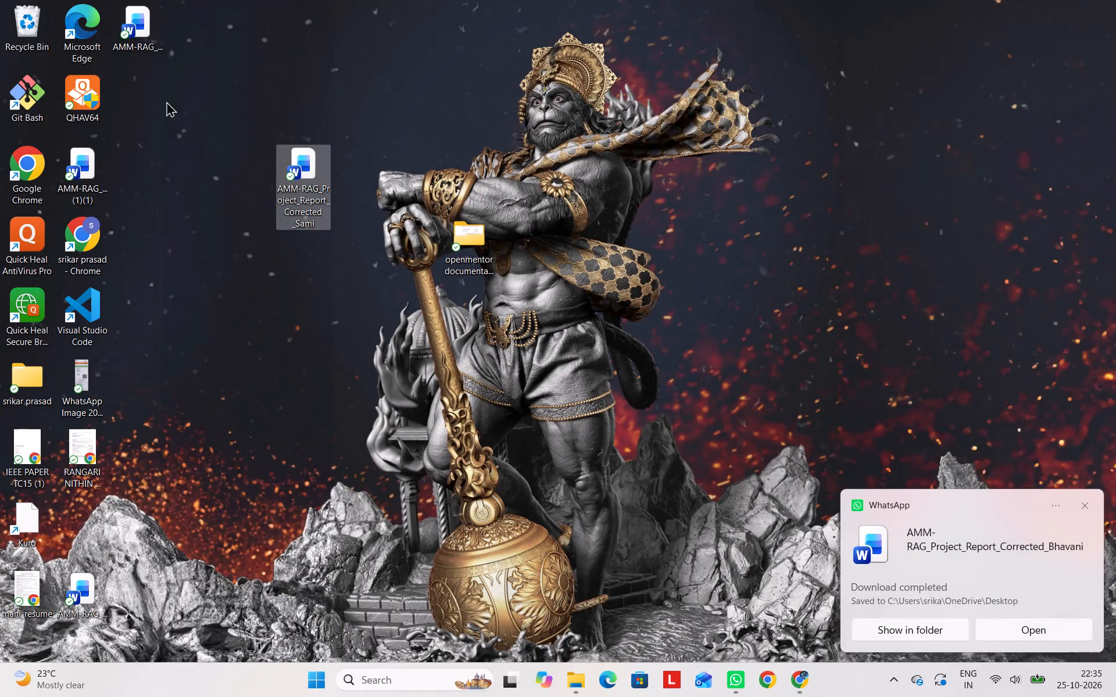
pyautogui.moveTo(153, 45); pyautogui.dragTo(303, 69)
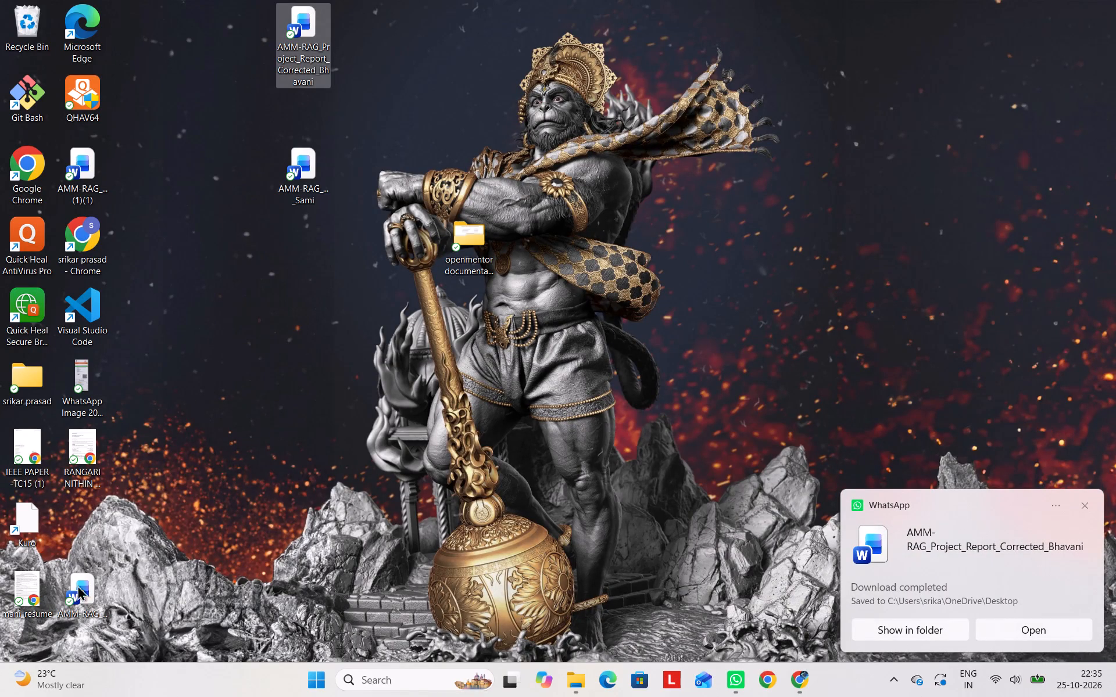
pyautogui.moveTo(66, 595); pyautogui.dragTo(285, 268)
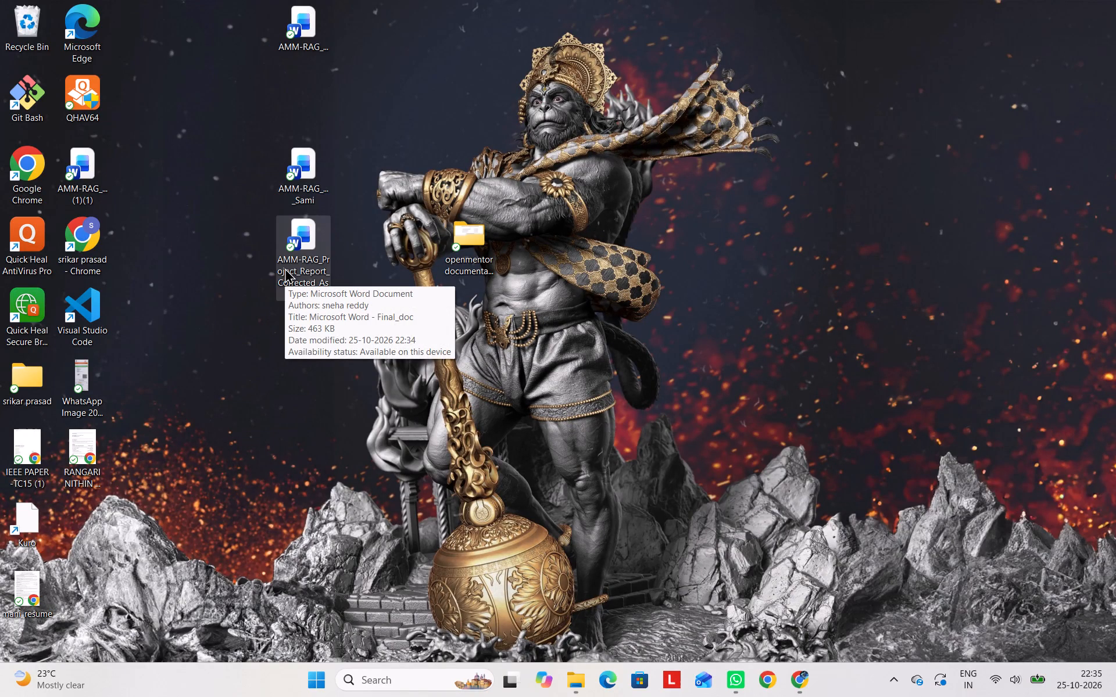
pyautogui.click(518, 412)
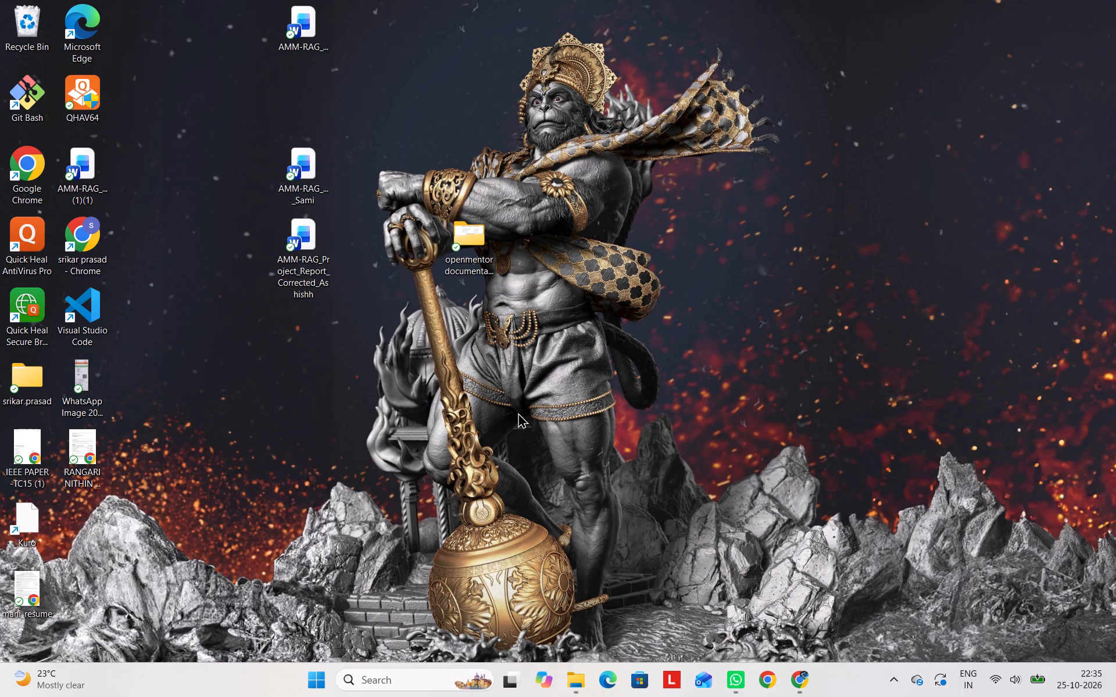
pyautogui.moveTo(90, 179); pyautogui.dragTo(295, 112)
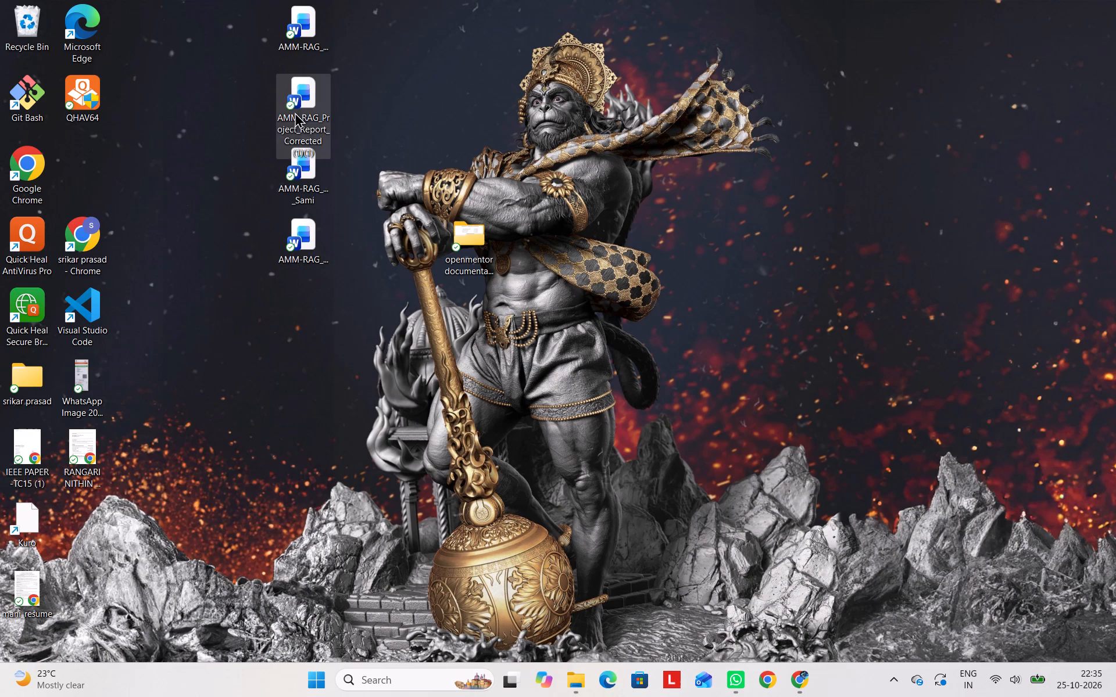
# Open the report AMM-RAG_Project_Report_Corrected (1)(1) and look through its cover, title and certificate pages.
pyautogui.doubleClick(305, 107)
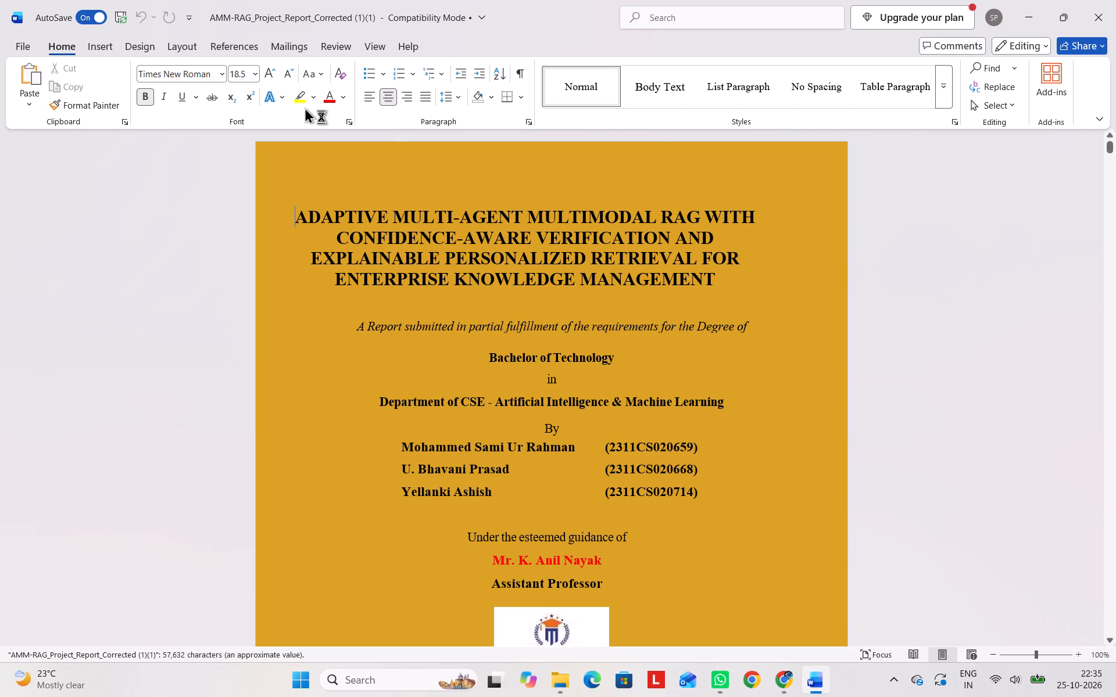
pyautogui.scroll(-5, 567, 389)
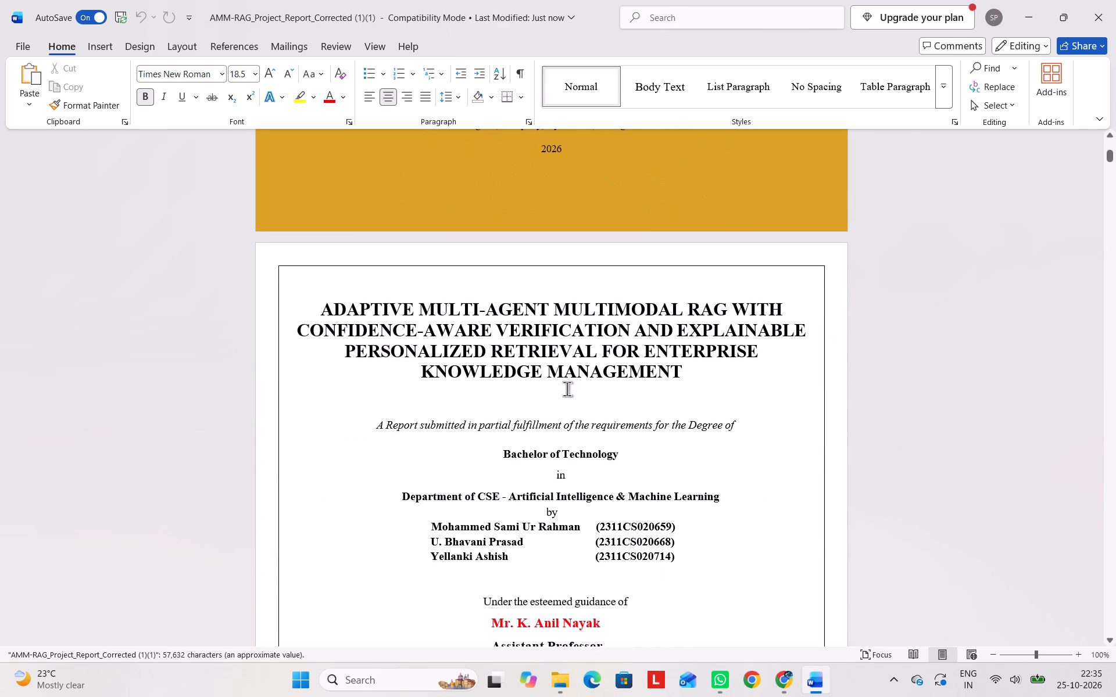
pyautogui.scroll(-4, 567, 389)
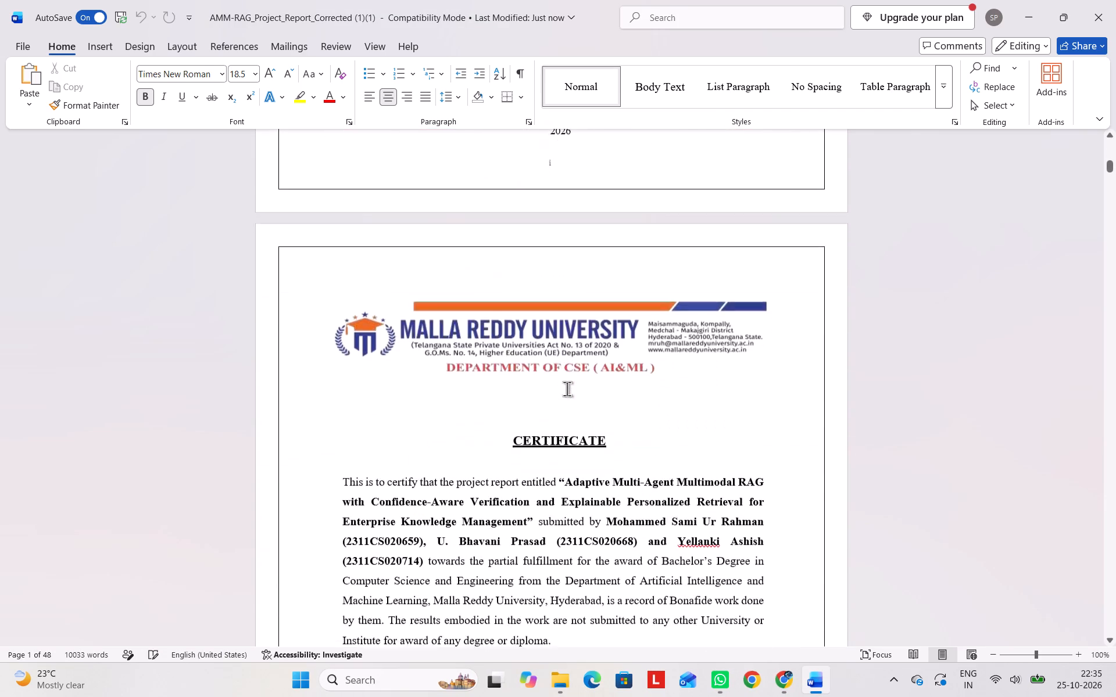
pyautogui.scroll(-3, 567, 389)
pyautogui.scroll(2, 567, 389)
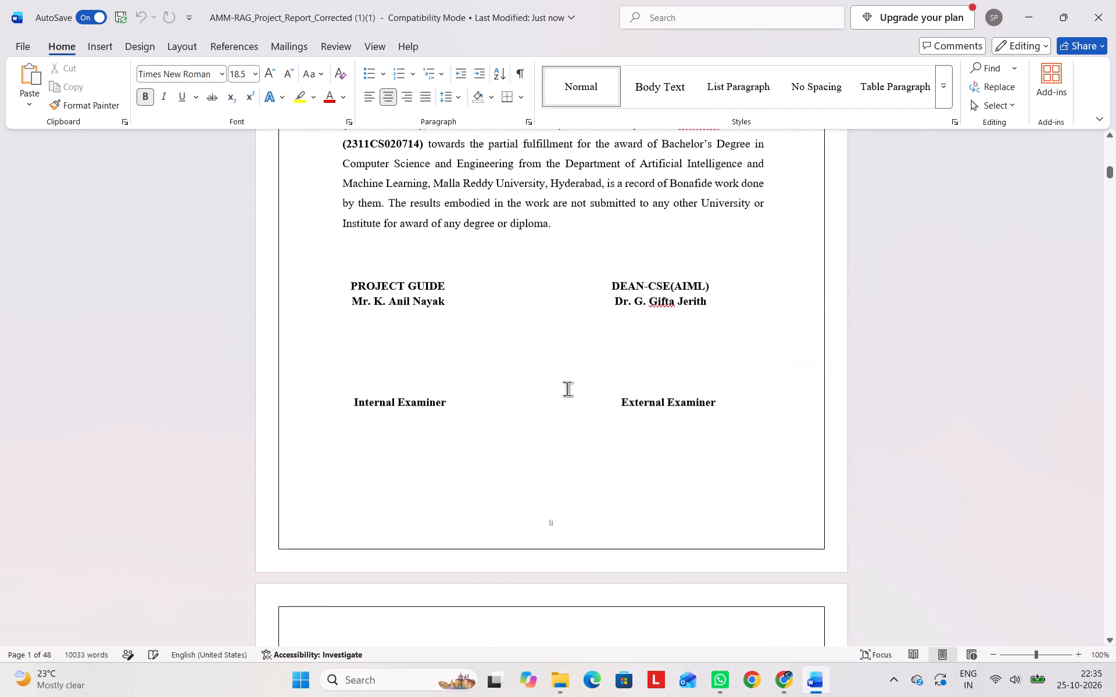
# Switch to File Explorer and open OpenMentor_final_Documentation from the openmentor documentations folder.
pyautogui.click(445, 401)
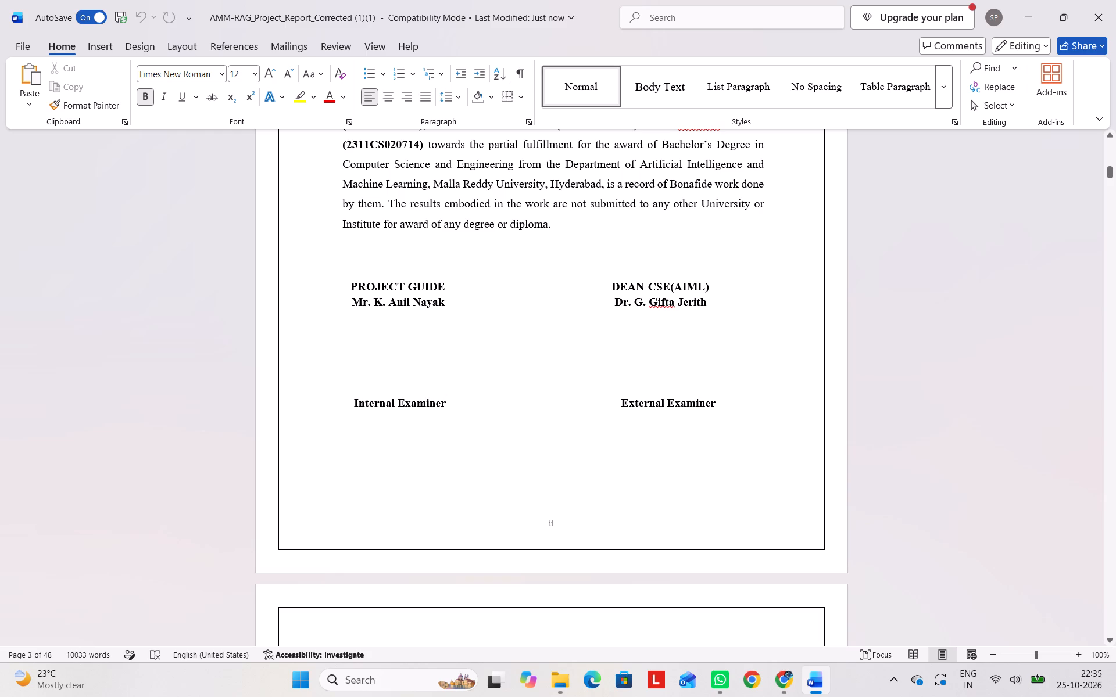
pyautogui.hotkey('alt', 'Tab')
pyautogui.hotkey('alt', 'Tab')
pyautogui.hotkey('alt', 'Tab')
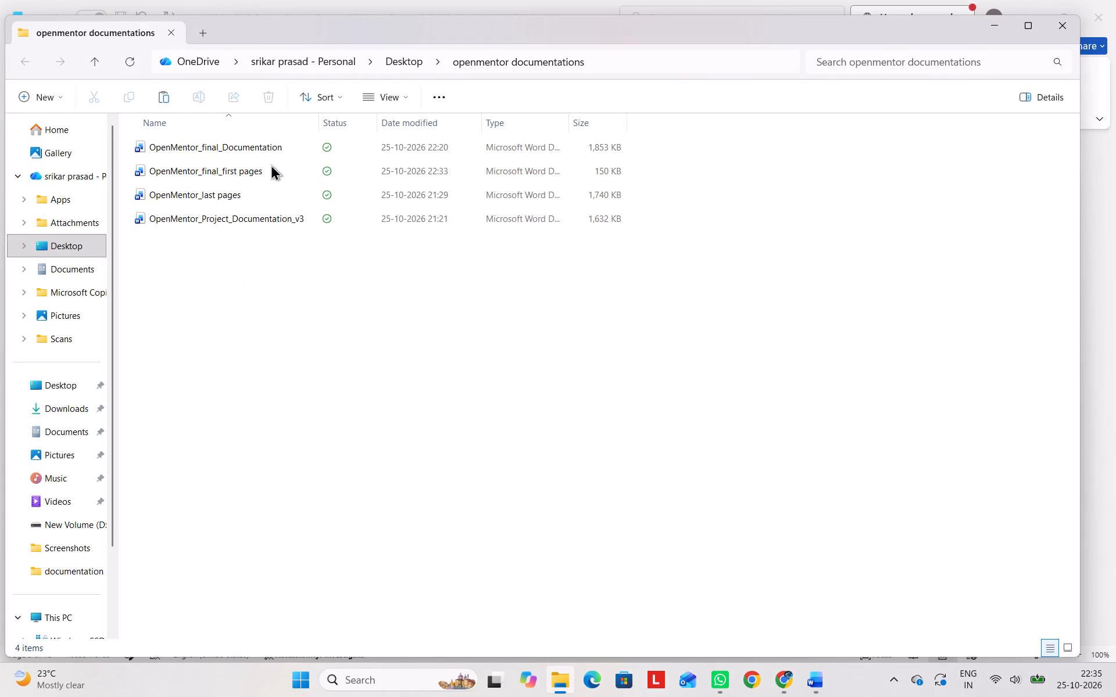
pyautogui.doubleClick(261, 148)
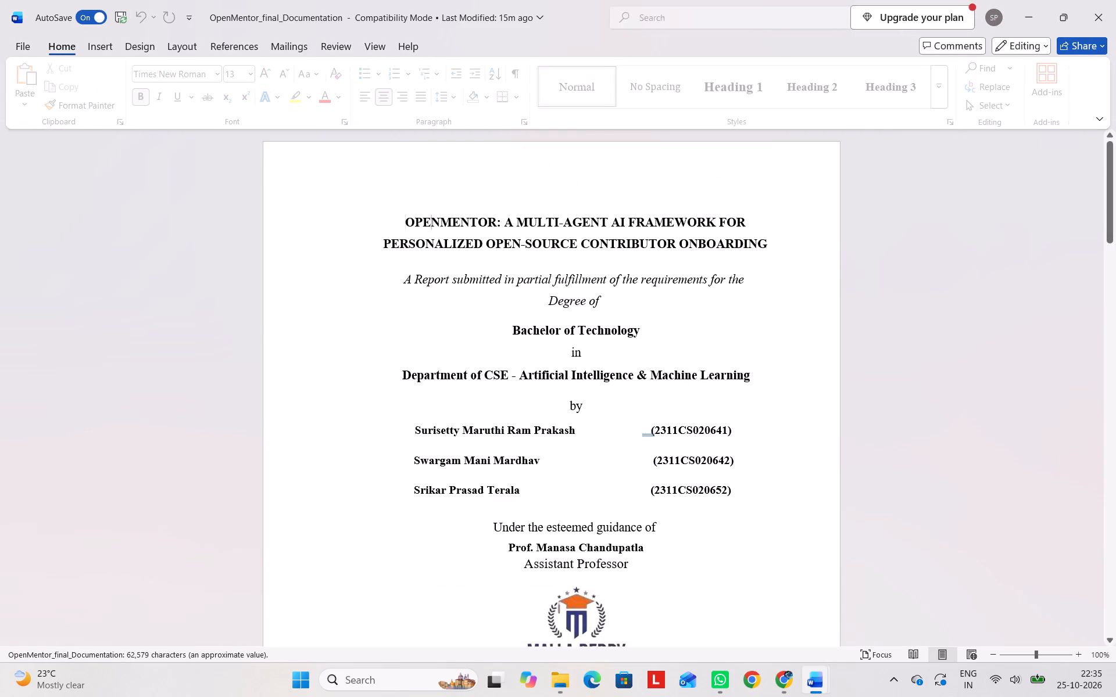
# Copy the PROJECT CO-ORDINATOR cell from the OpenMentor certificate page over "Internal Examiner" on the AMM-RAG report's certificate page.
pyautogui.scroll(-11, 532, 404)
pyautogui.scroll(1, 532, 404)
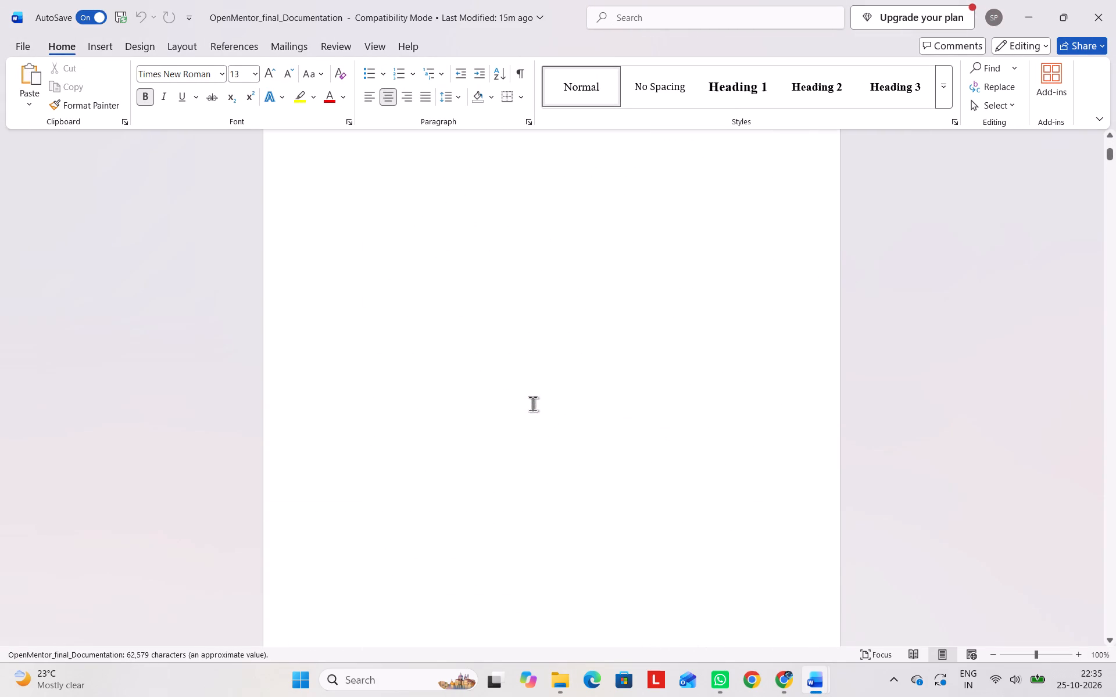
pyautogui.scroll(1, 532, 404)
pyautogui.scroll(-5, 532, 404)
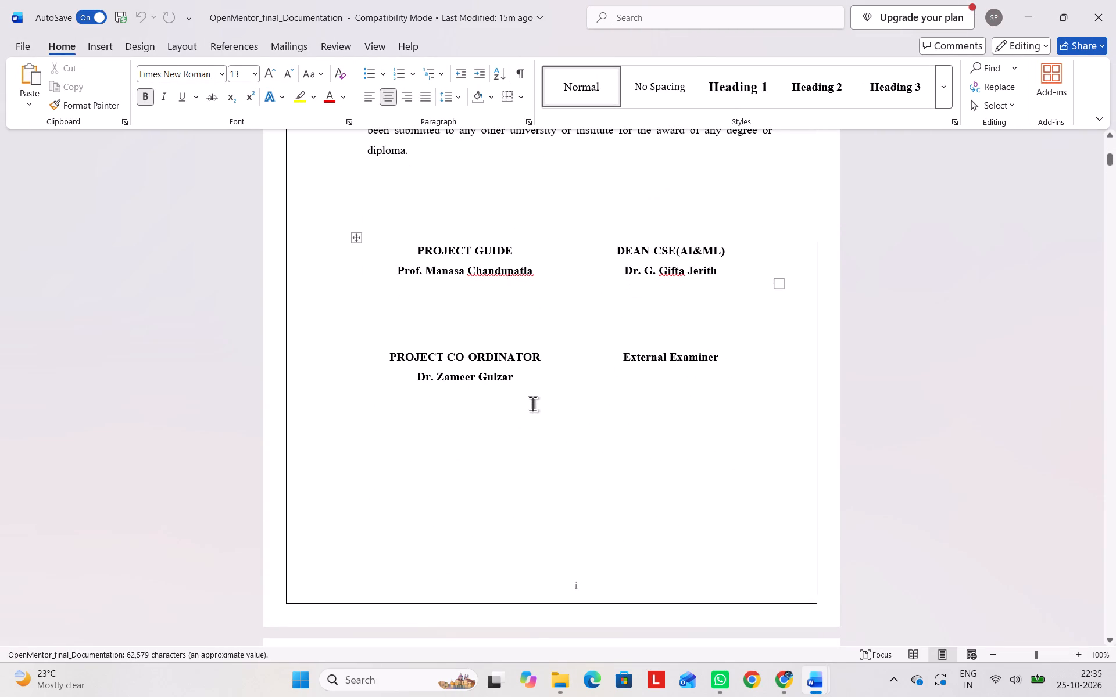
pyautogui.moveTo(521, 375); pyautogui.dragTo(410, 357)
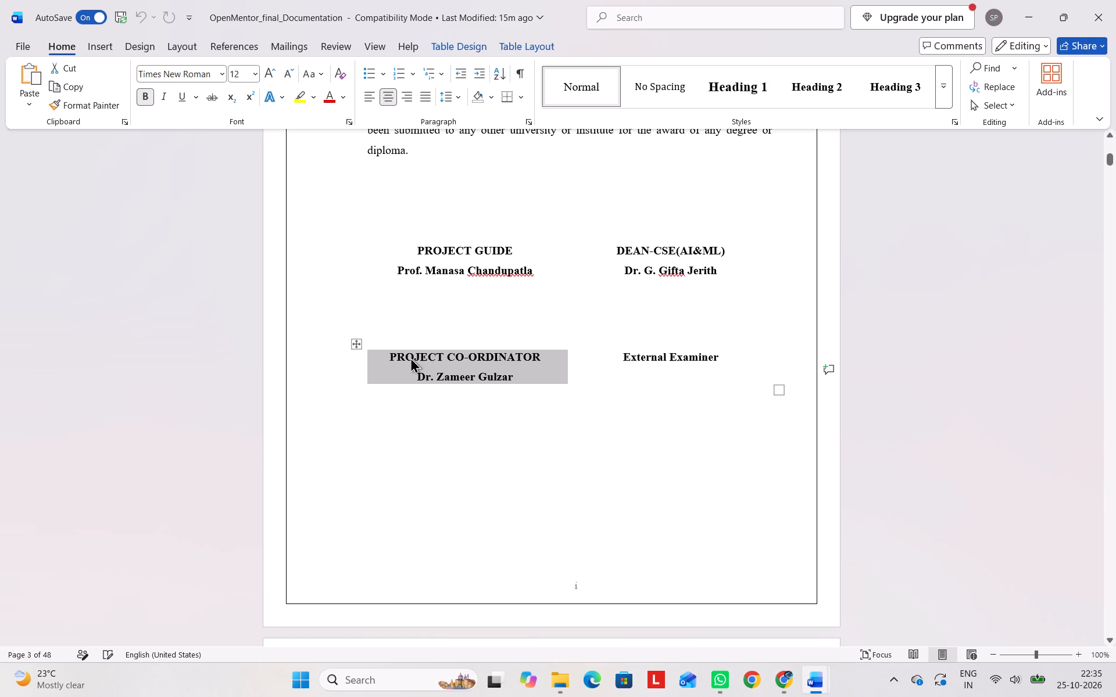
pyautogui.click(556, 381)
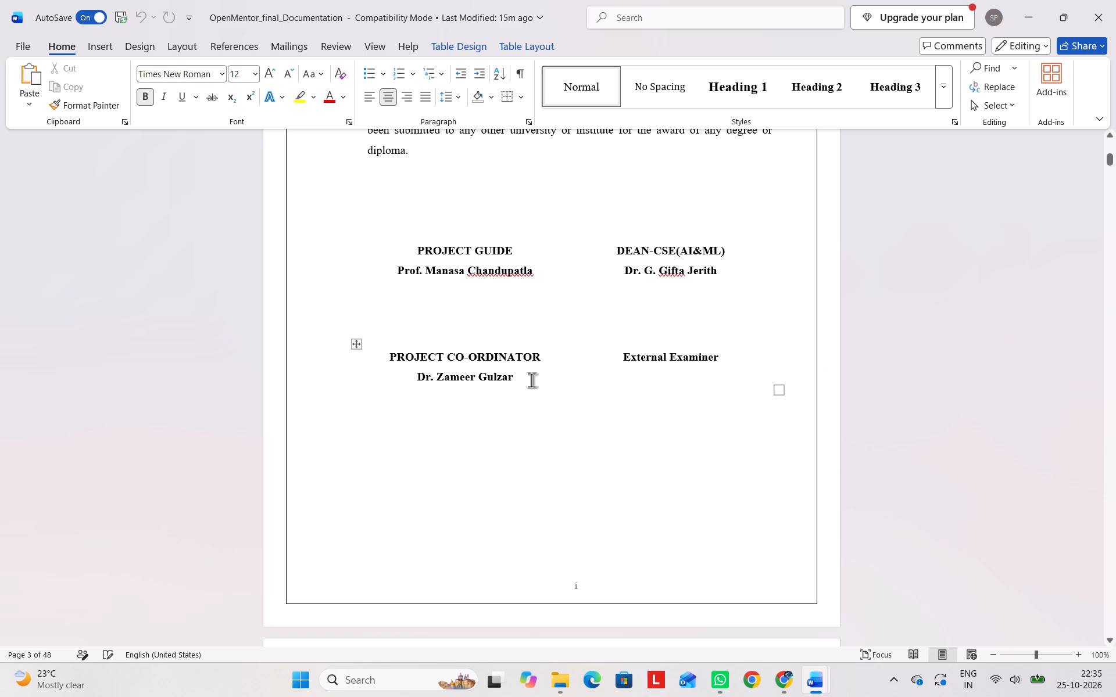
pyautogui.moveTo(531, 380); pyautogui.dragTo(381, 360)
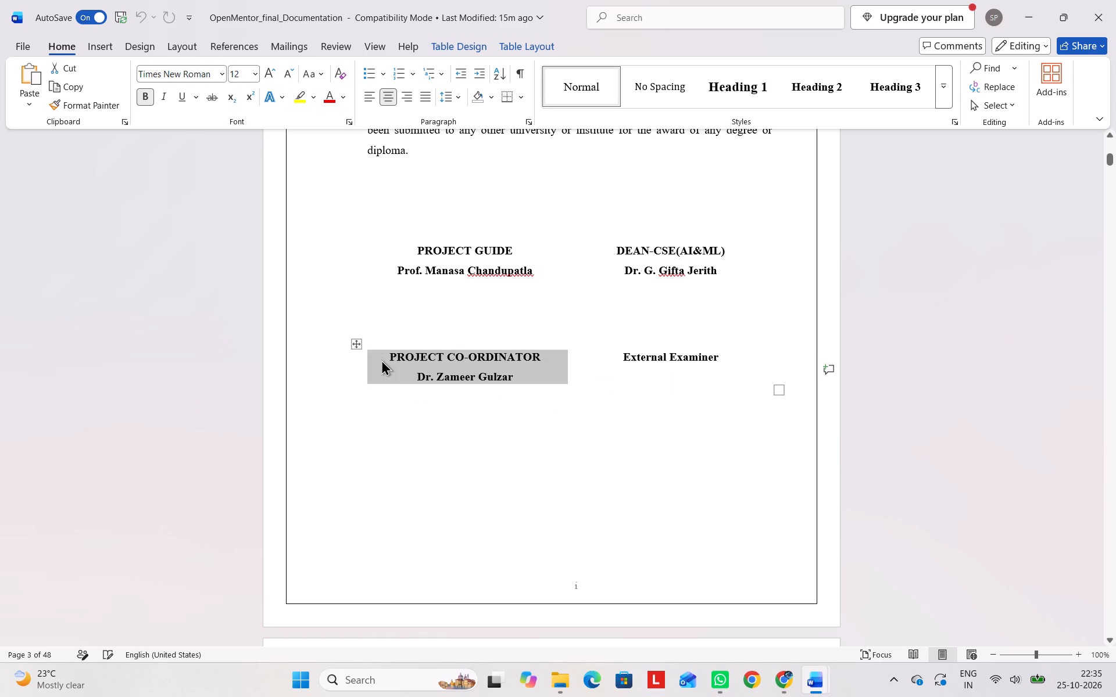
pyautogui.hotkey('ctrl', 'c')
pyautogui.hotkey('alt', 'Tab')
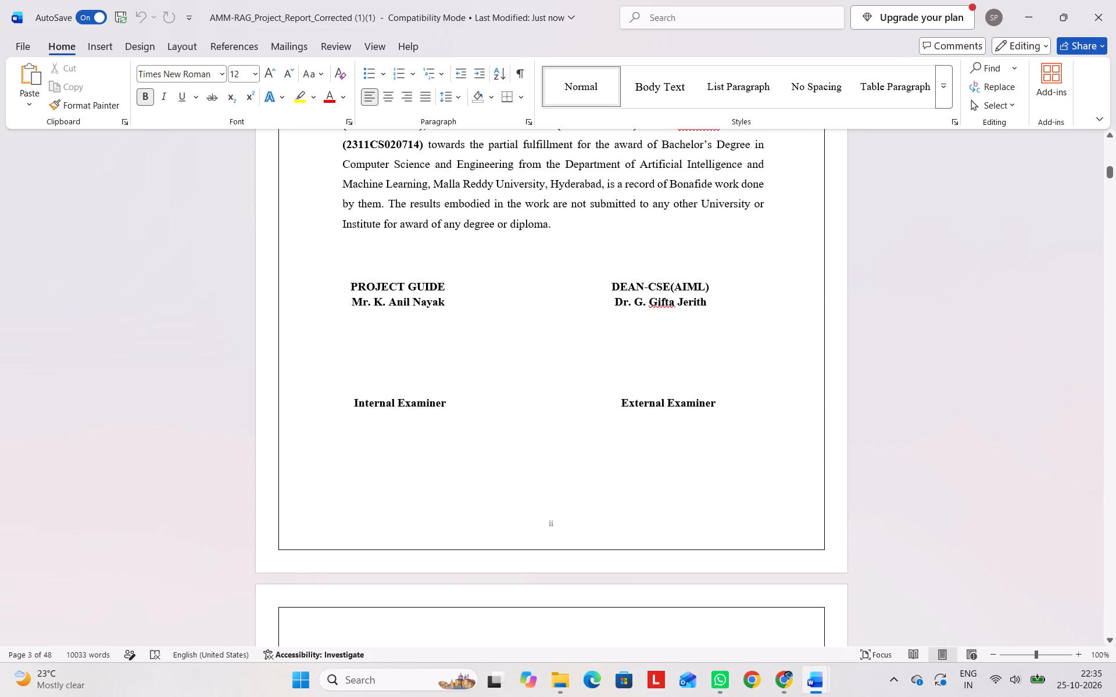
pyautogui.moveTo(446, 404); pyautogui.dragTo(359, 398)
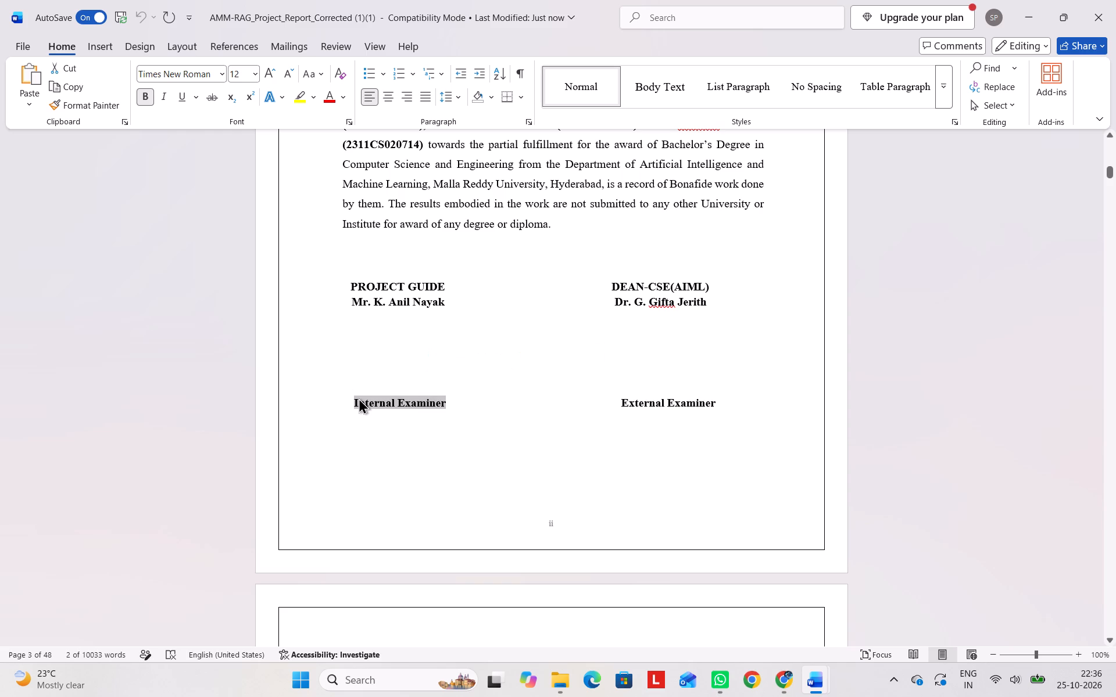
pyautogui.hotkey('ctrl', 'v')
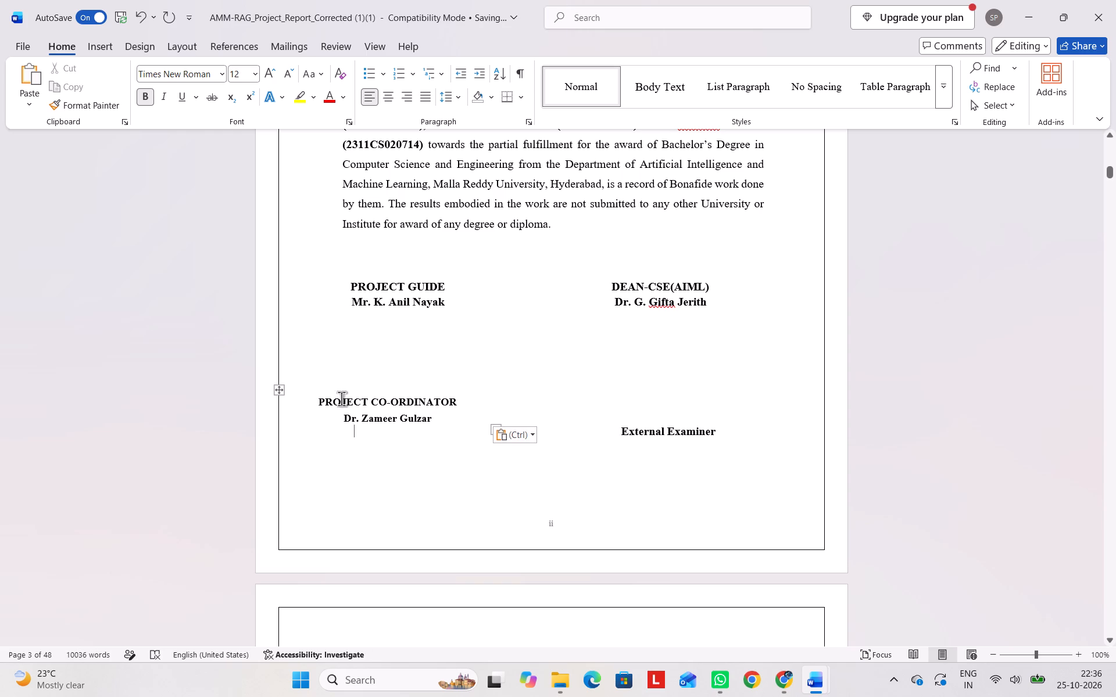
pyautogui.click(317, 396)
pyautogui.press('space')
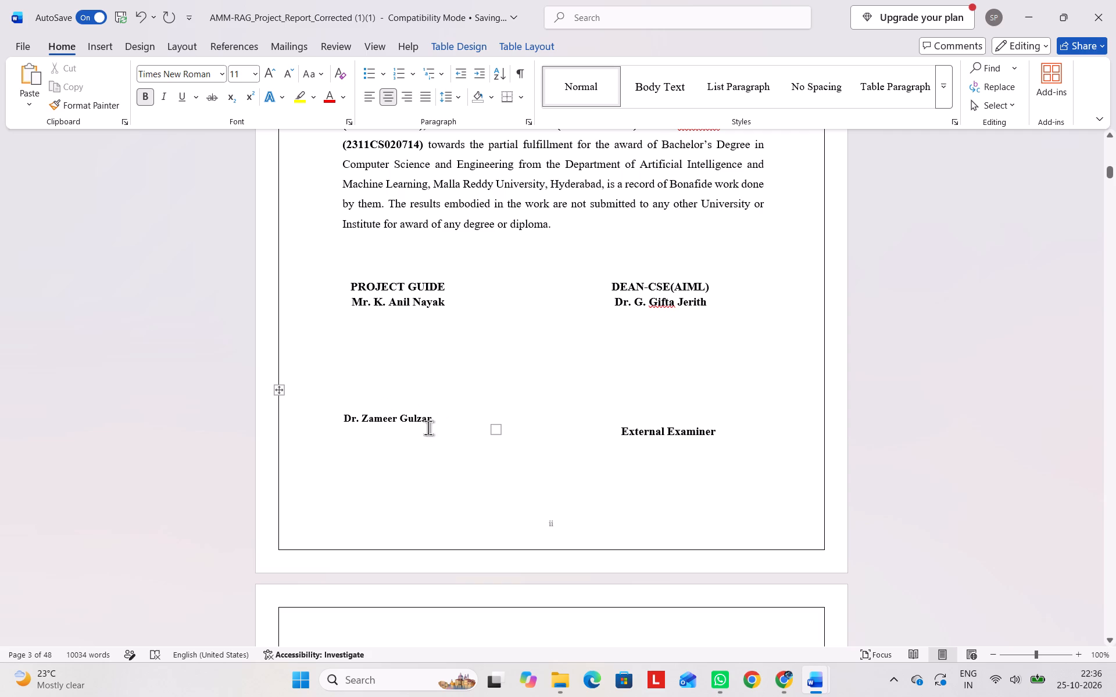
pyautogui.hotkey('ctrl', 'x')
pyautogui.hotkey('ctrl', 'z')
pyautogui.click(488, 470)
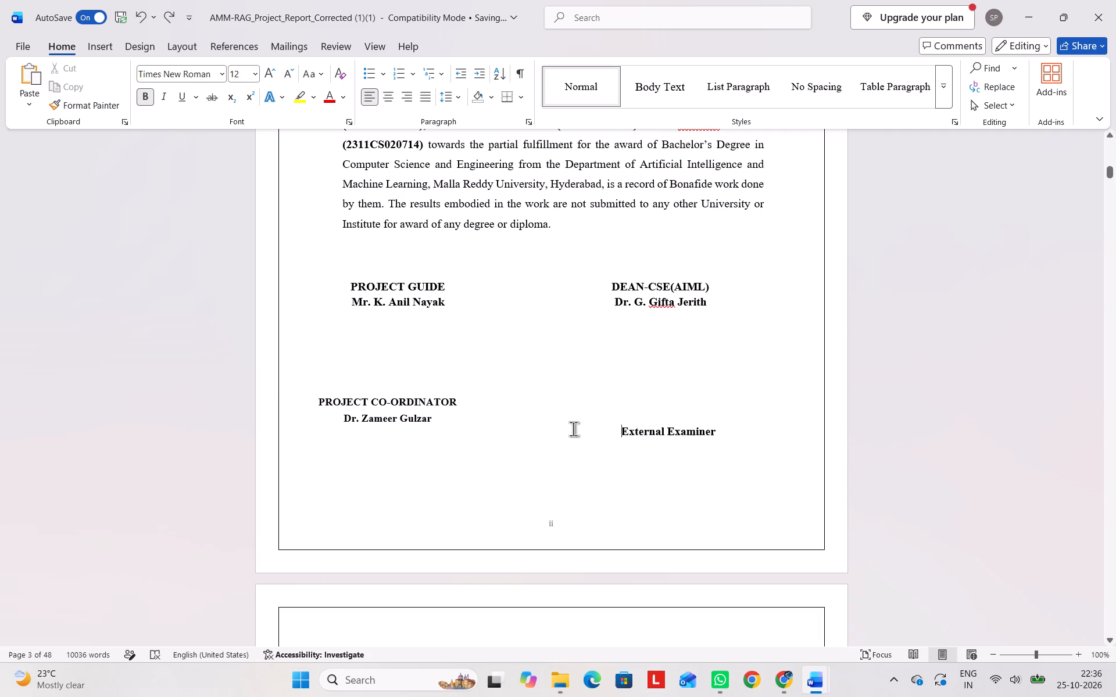
# Switch to OpenMentor_final_Documentation and copy the whole table holding PROJECT CO-ORDINATOR and External Examiner.
pyautogui.hotkey('alt', 'Tab')
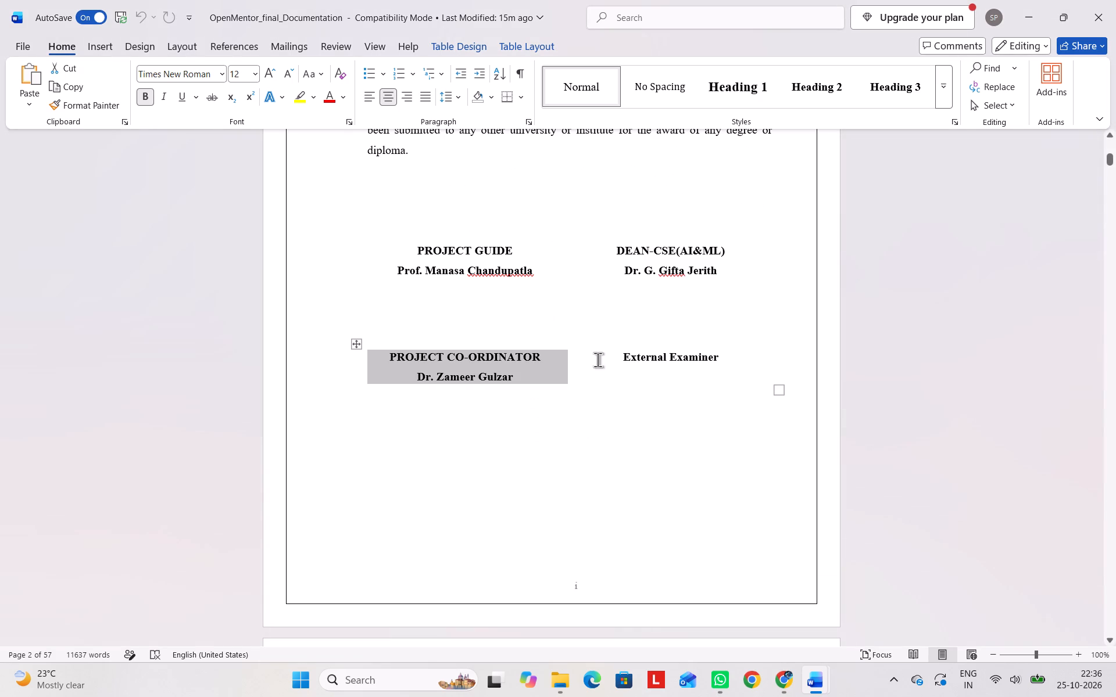
pyautogui.click(598, 360)
pyautogui.click(359, 346)
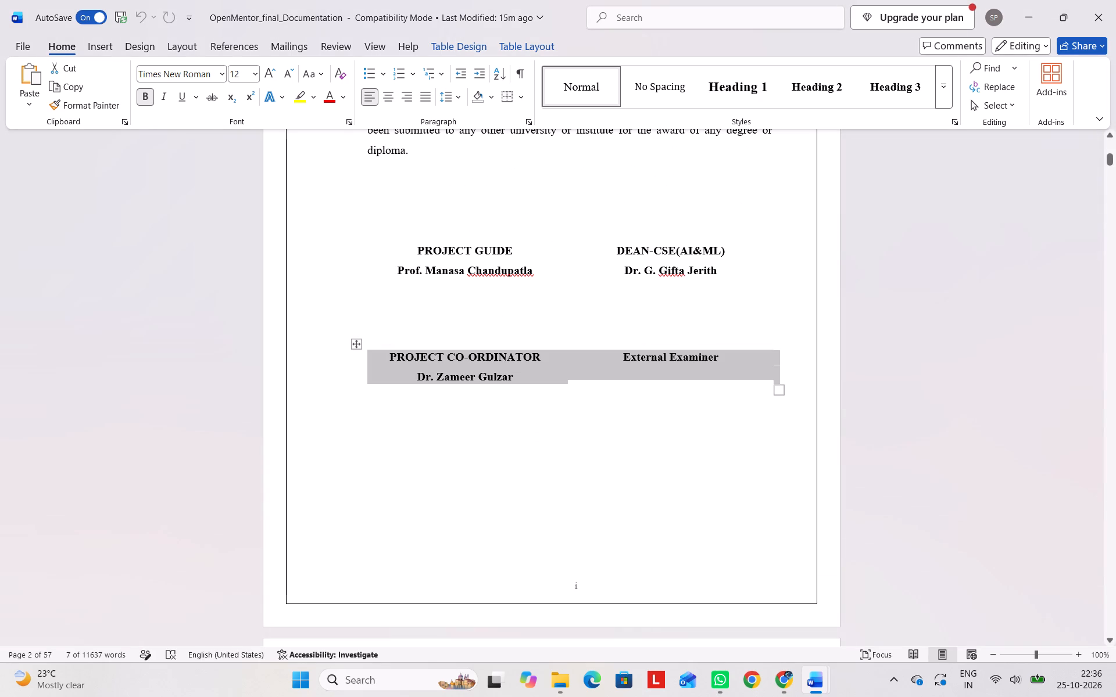
pyautogui.hotkey('ctrl', 'c')
# Switch back to the AMM-RAG report and delete the PROJECT CO-ORDINATOR cell and External Examiner line from the certificate page.
pyautogui.hotkey('alt', 'Tab')
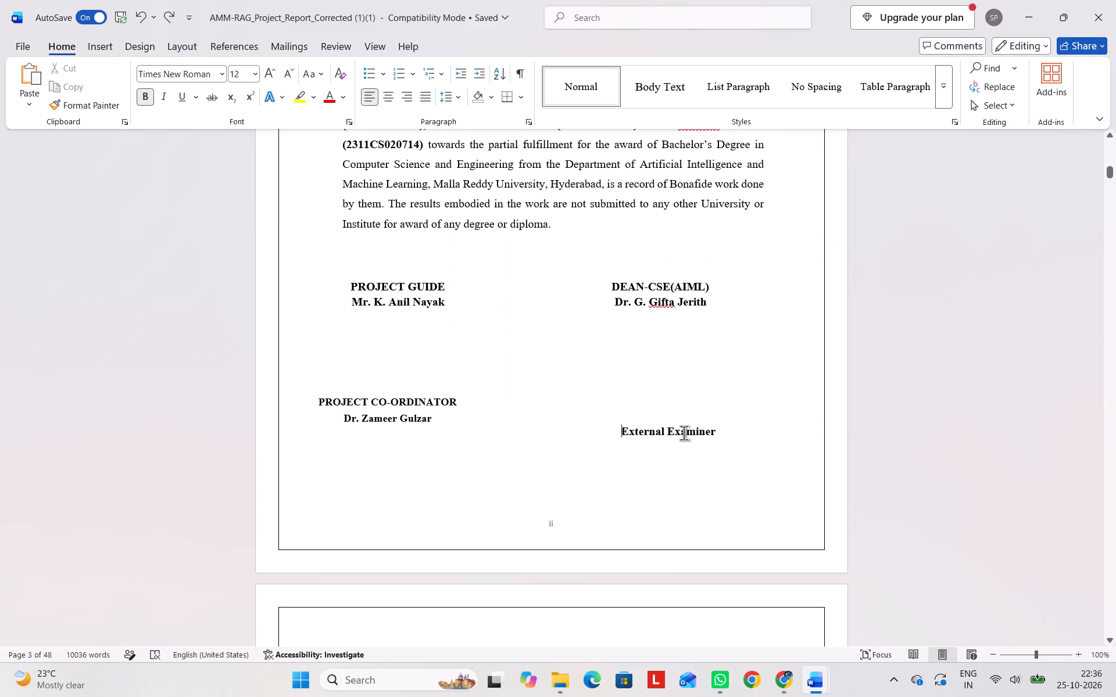
pyautogui.moveTo(731, 432); pyautogui.dragTo(360, 412)
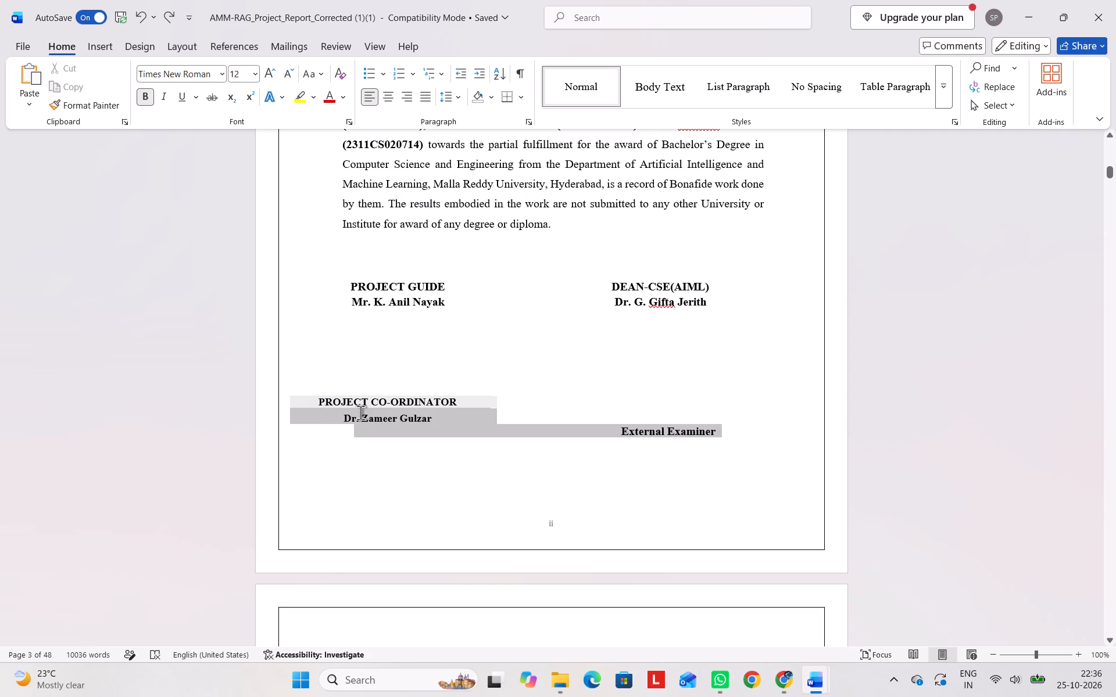
pyautogui.moveTo(360, 412); pyautogui.dragTo(316, 401)
pyautogui.press('BackSpace')
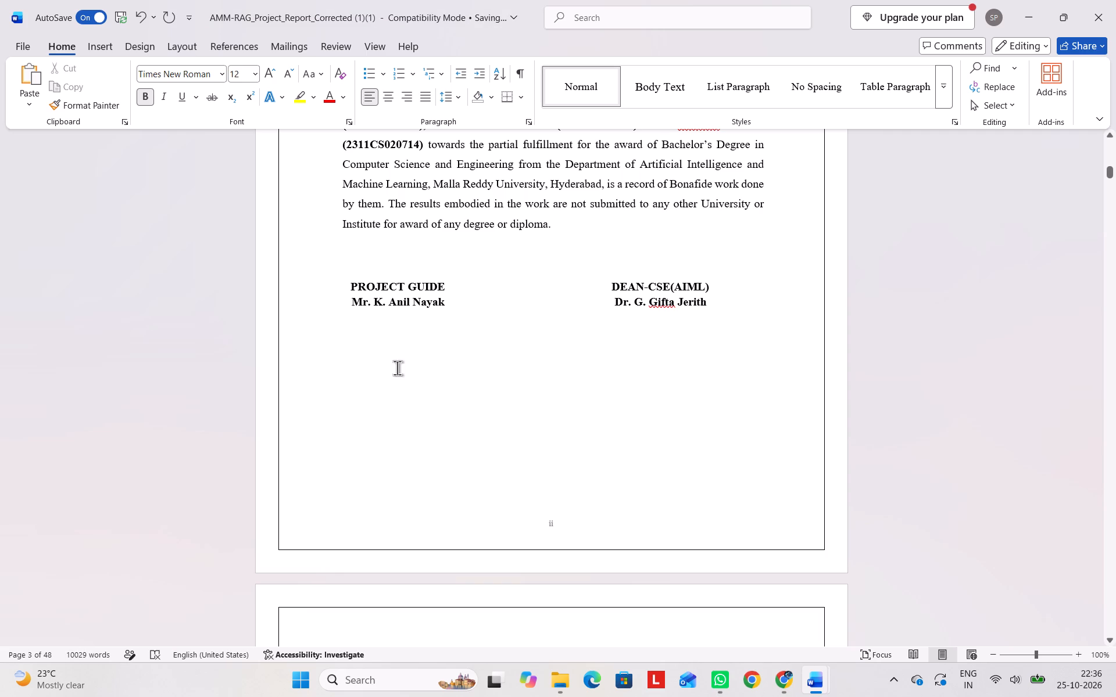
# Paste the copied signature table below the PROJECT GUIDE and DEAN-CSE(AIML) block, adding spaces on the blank line first.
pyautogui.click(361, 364)
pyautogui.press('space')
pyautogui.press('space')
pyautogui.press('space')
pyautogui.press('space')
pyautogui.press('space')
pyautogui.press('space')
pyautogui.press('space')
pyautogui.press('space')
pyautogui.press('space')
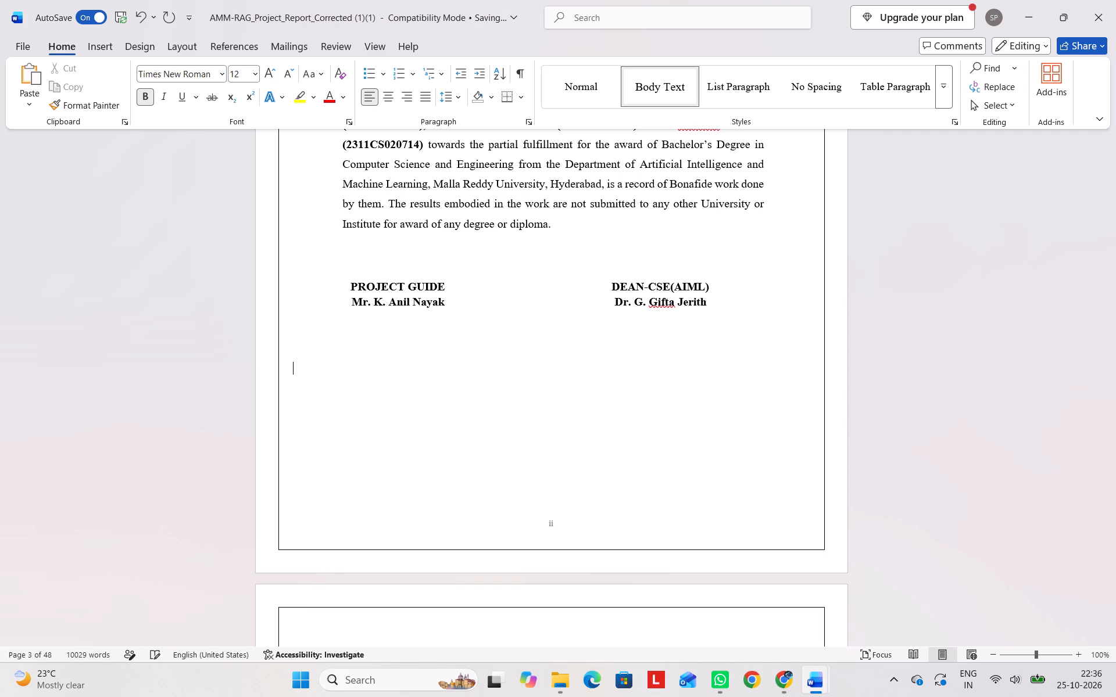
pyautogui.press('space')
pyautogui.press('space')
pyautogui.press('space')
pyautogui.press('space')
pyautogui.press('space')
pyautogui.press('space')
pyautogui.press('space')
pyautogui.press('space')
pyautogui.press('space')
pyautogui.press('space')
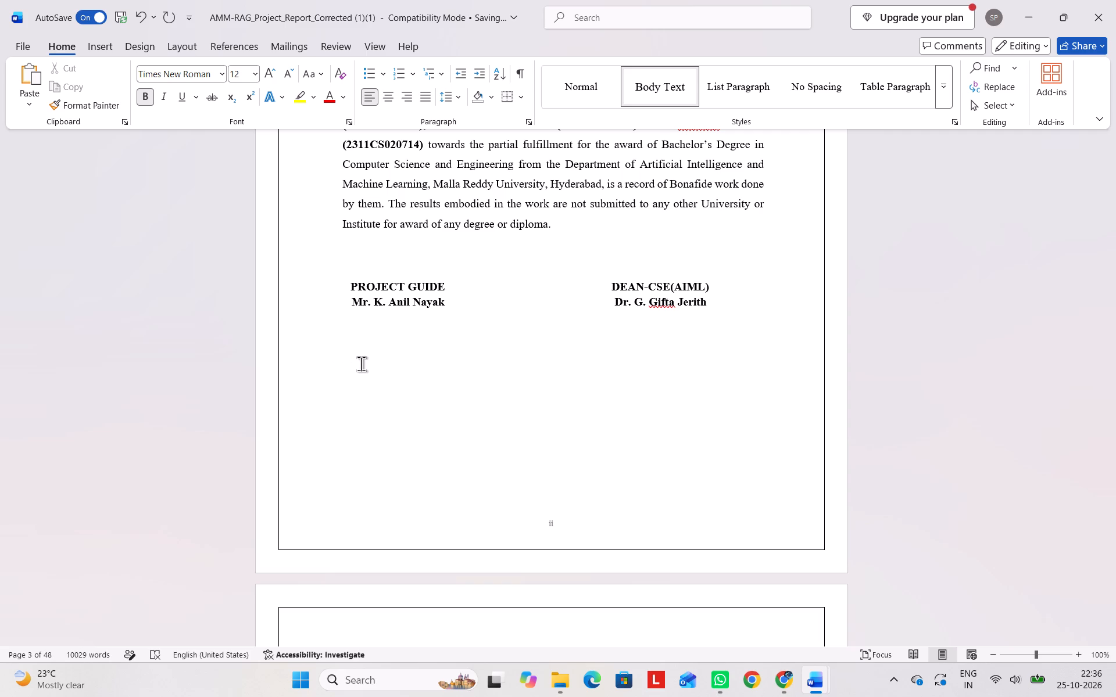
pyautogui.hotkey('ctrl', 'v')
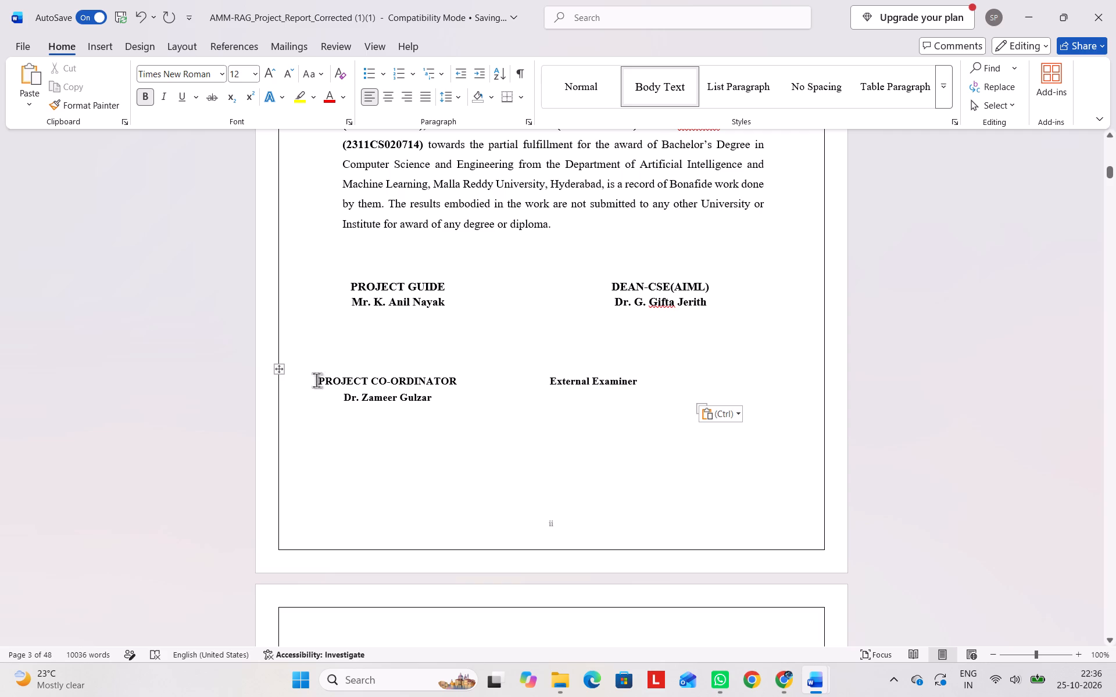
# Move the pasted signature table rightward so it sits under the PROJECT GUIDE and DEAN-CSE(AIML) block.
pyautogui.moveTo(281, 368); pyautogui.dragTo(337, 365)
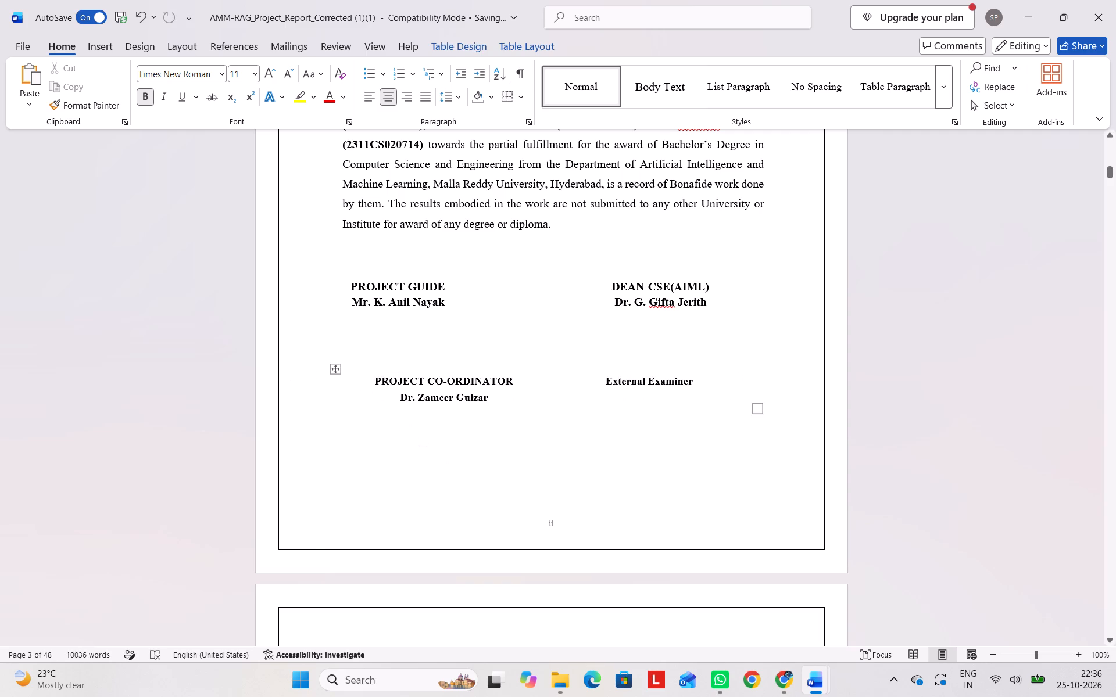
pyautogui.moveTo(333, 365); pyautogui.dragTo(316, 364)
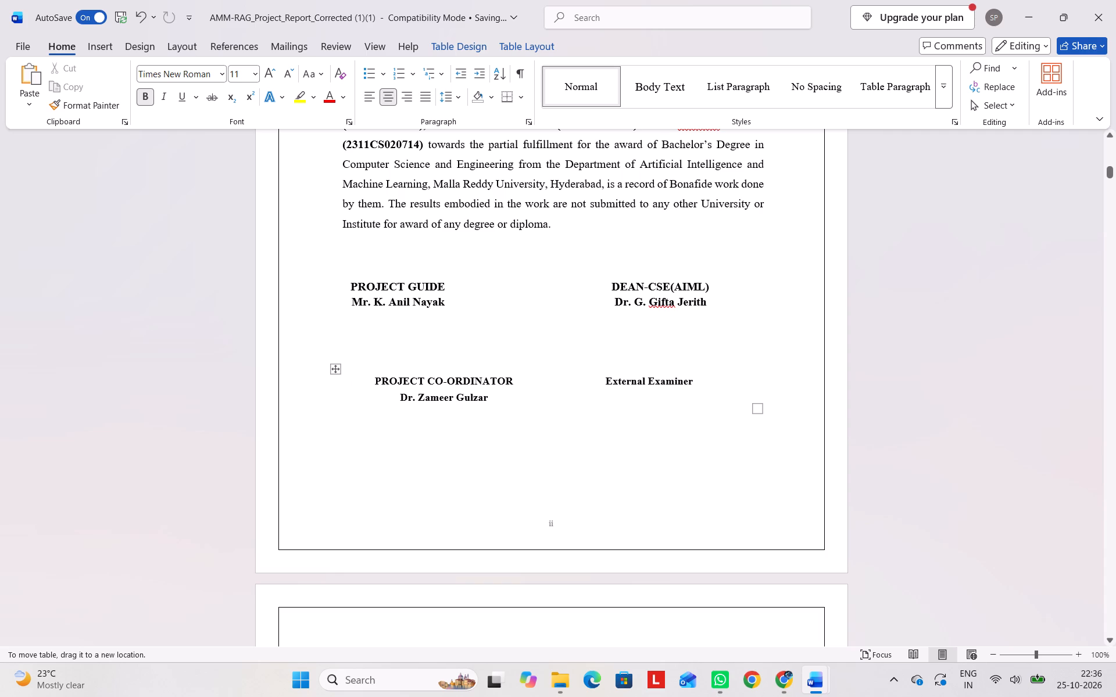
pyautogui.moveTo(316, 364); pyautogui.dragTo(322, 374)
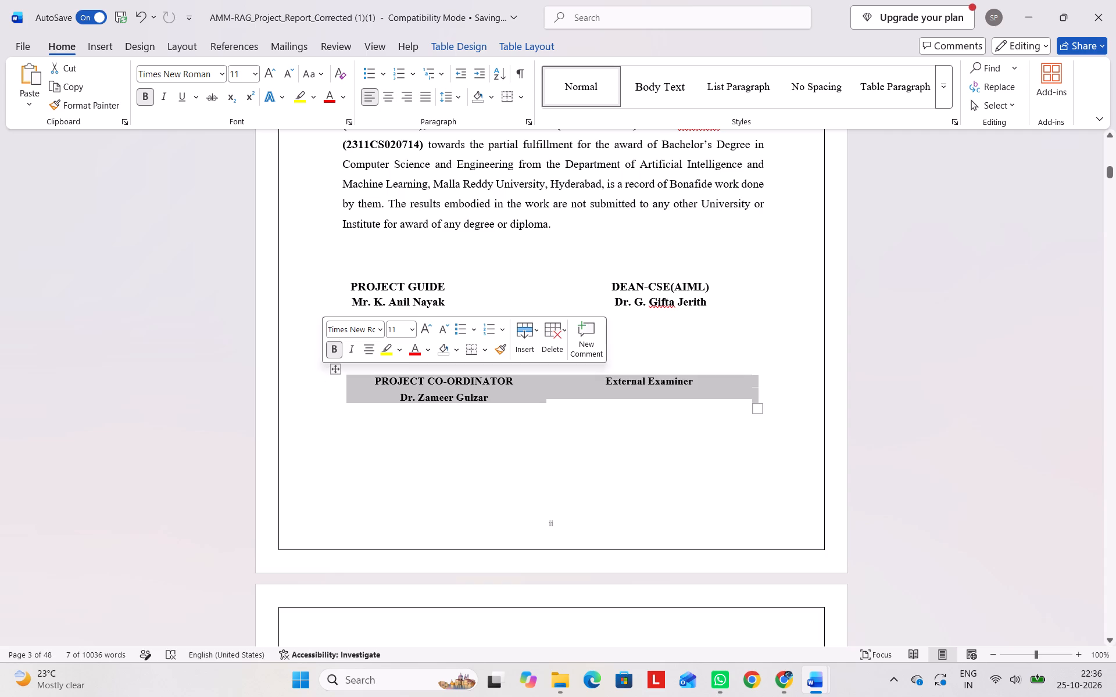
pyautogui.moveTo(334, 372); pyautogui.dragTo(319, 374)
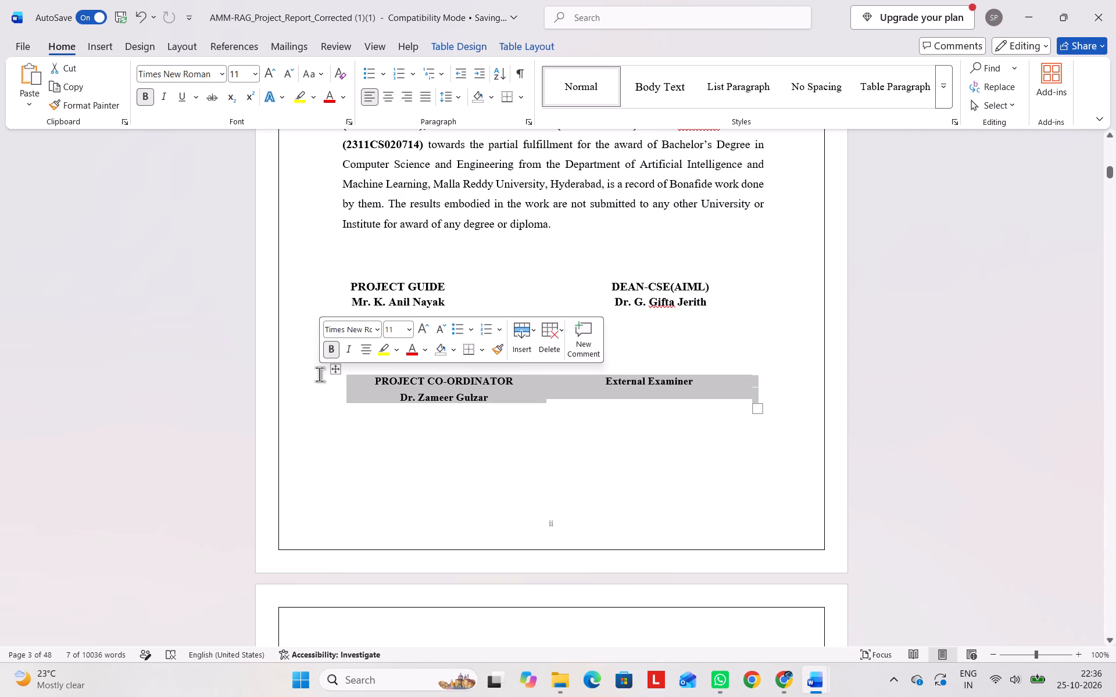
pyautogui.click(702, 460)
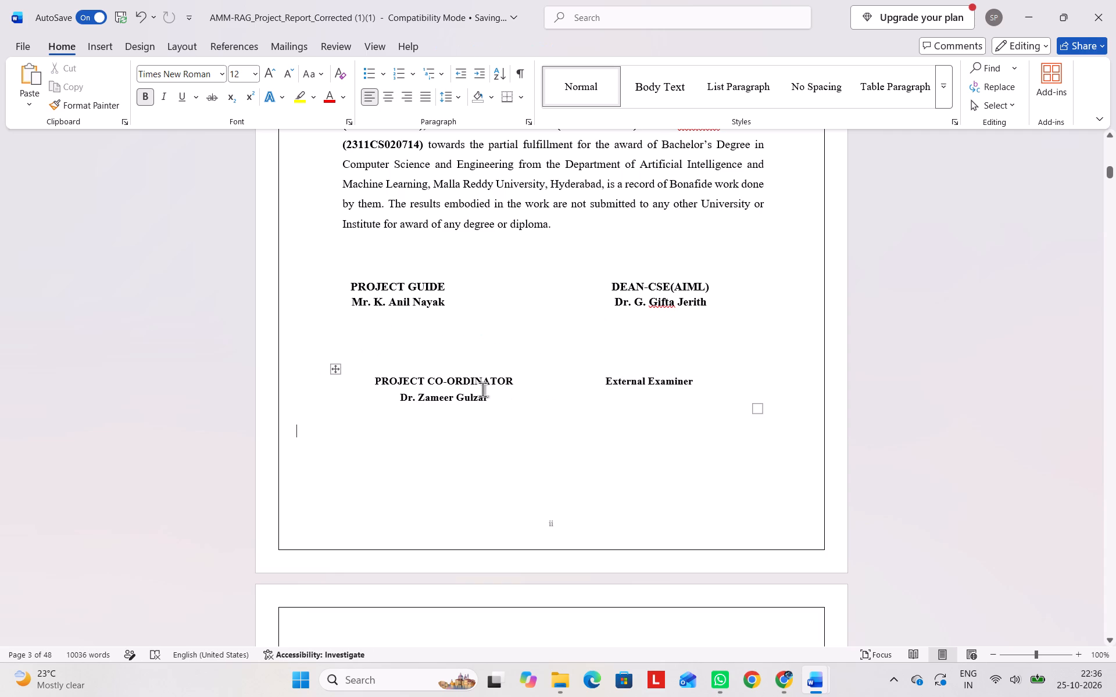
# Left-align the PROJECT CO-ORDINATOR heading and the co-ordinator's name in the table, indenting the name with a space.
pyautogui.click(378, 381)
pyautogui.press('BackSpace')
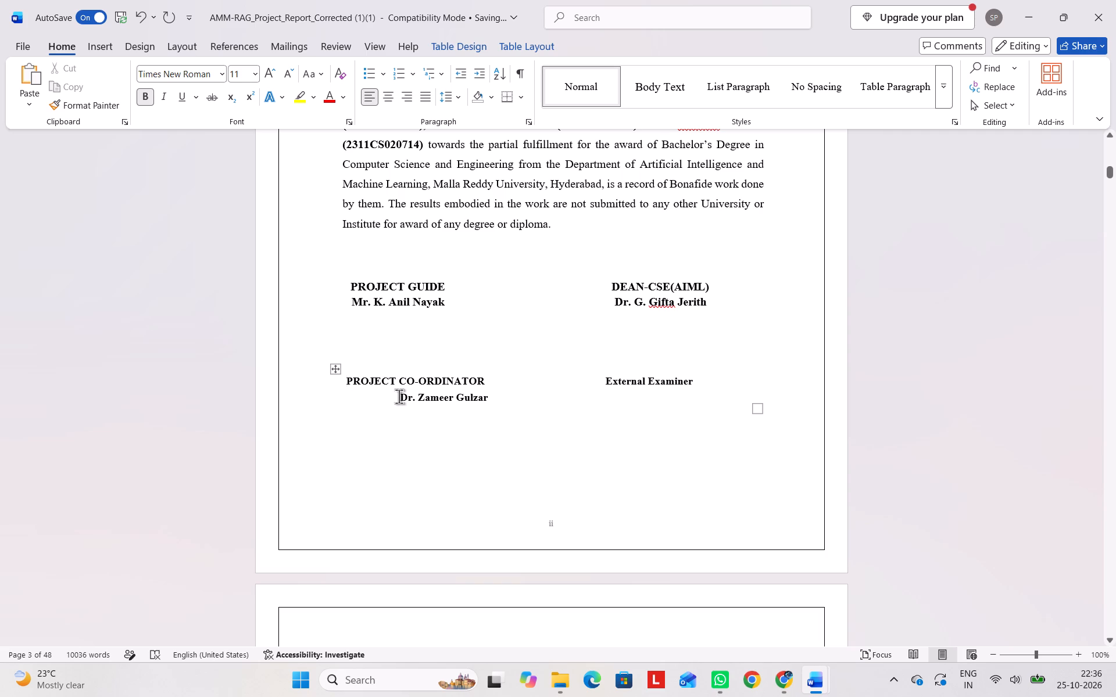
pyautogui.click(399, 396)
pyautogui.press('BackSpace')
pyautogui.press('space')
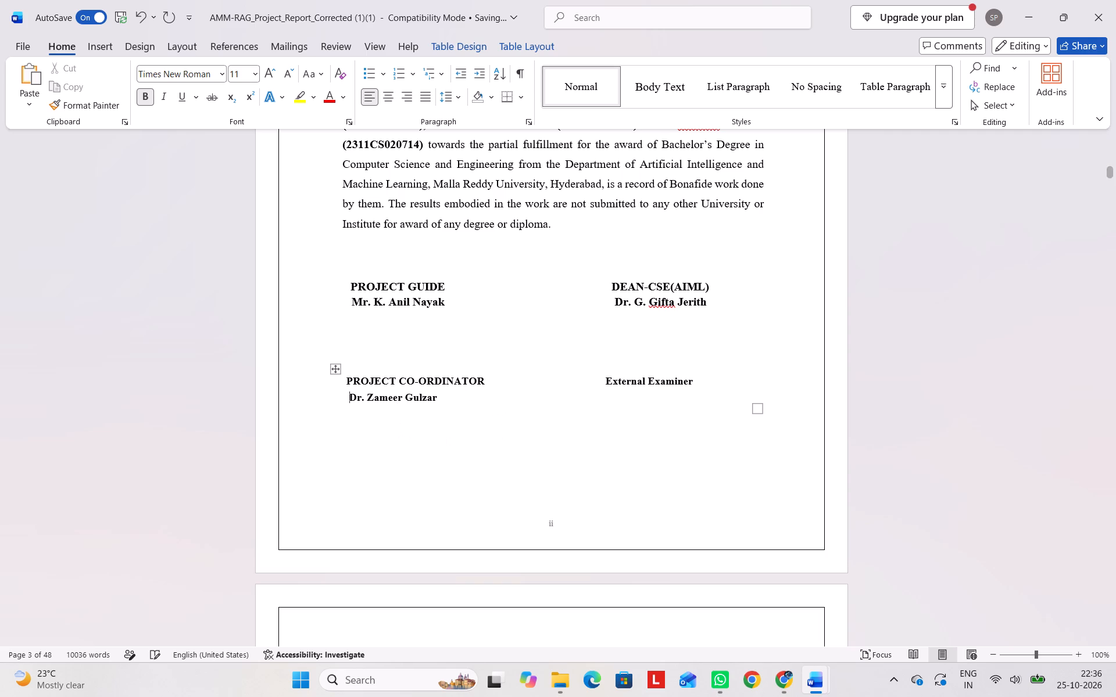
# Indent the coordinator's name beneath PROJECT CO-ORDINATOR on the certificate page with five leading spaces.
pyautogui.press('space')
pyautogui.press('space')
pyautogui.press('space')
pyautogui.press('space')
pyautogui.press('space')
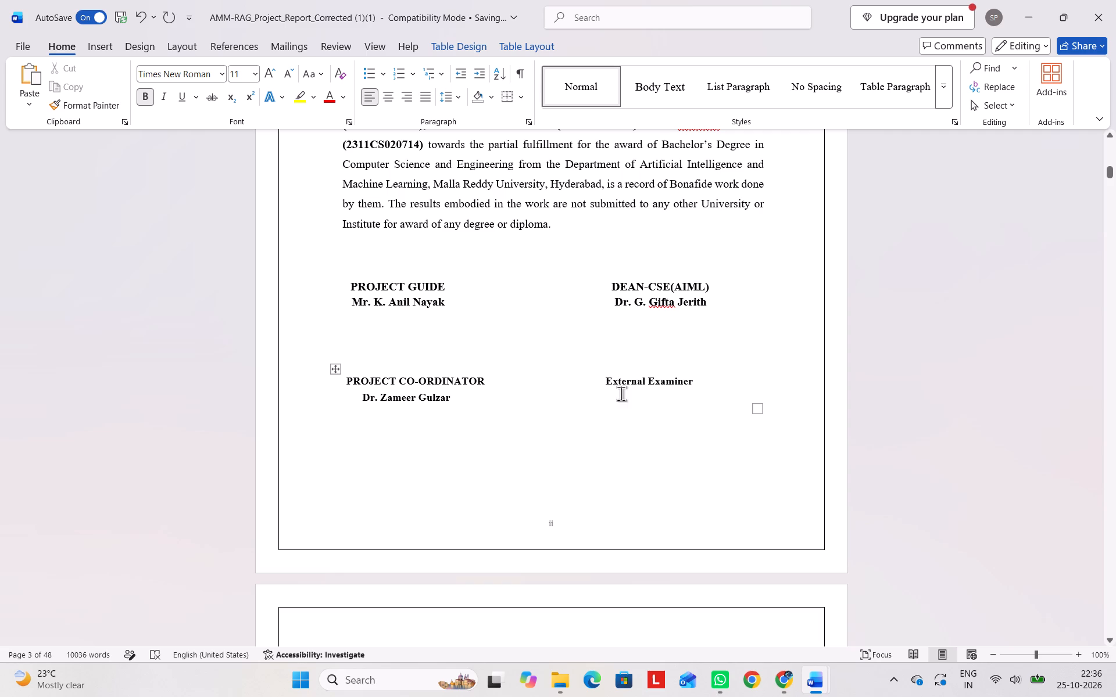
# Shift the External Examiner label on the certificate page with six leading spaces.
pyautogui.click(607, 378)
pyautogui.press('space')
pyautogui.press('space')
pyautogui.press('space')
pyautogui.press('space')
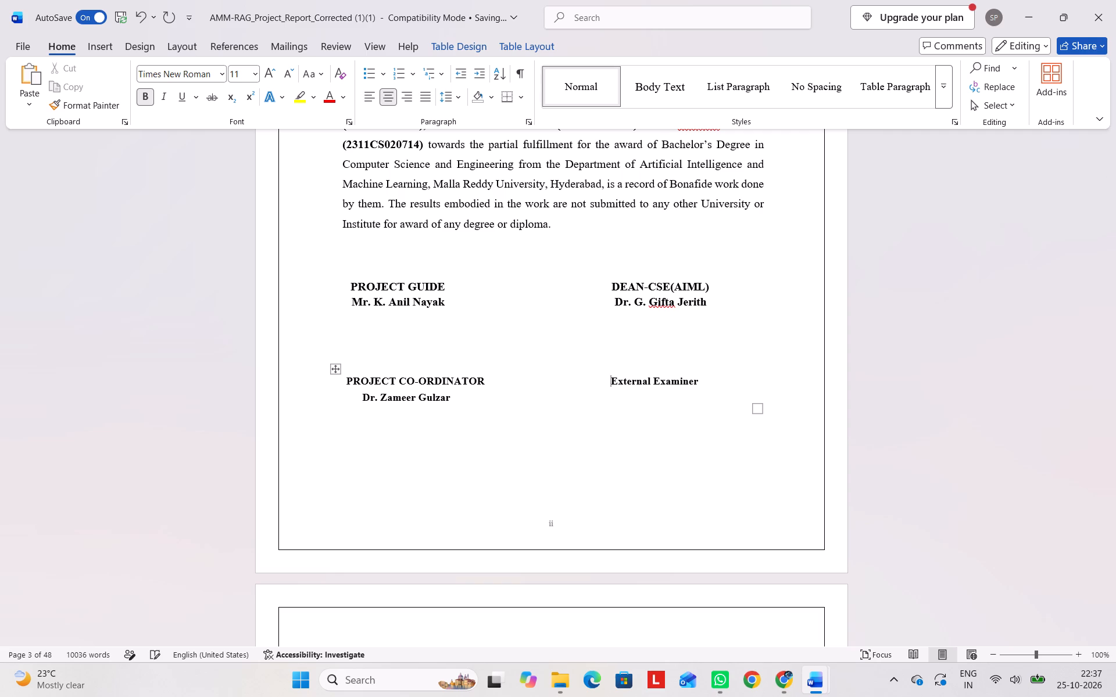
pyautogui.press('space')
pyautogui.press('space')
# Add two blank lines above both the PROJECT GUIDE and DEAN-CSE(AIML) signature blocks on the certificate page.
pyautogui.scroll(1, 607, 378)
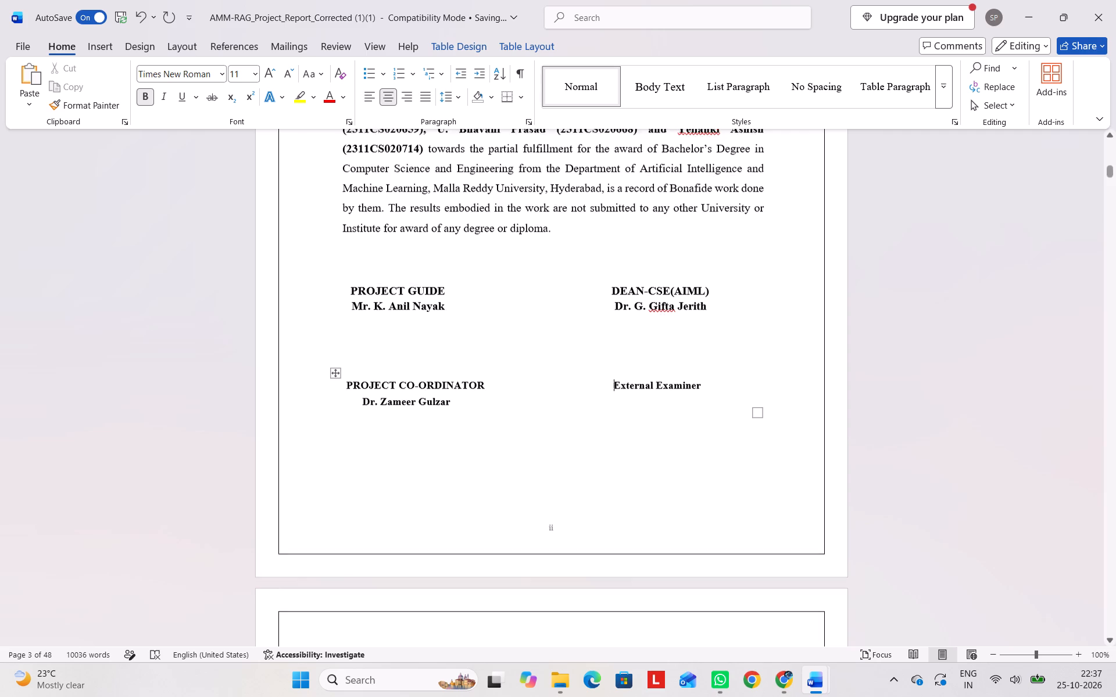
pyautogui.scroll(1, 607, 378)
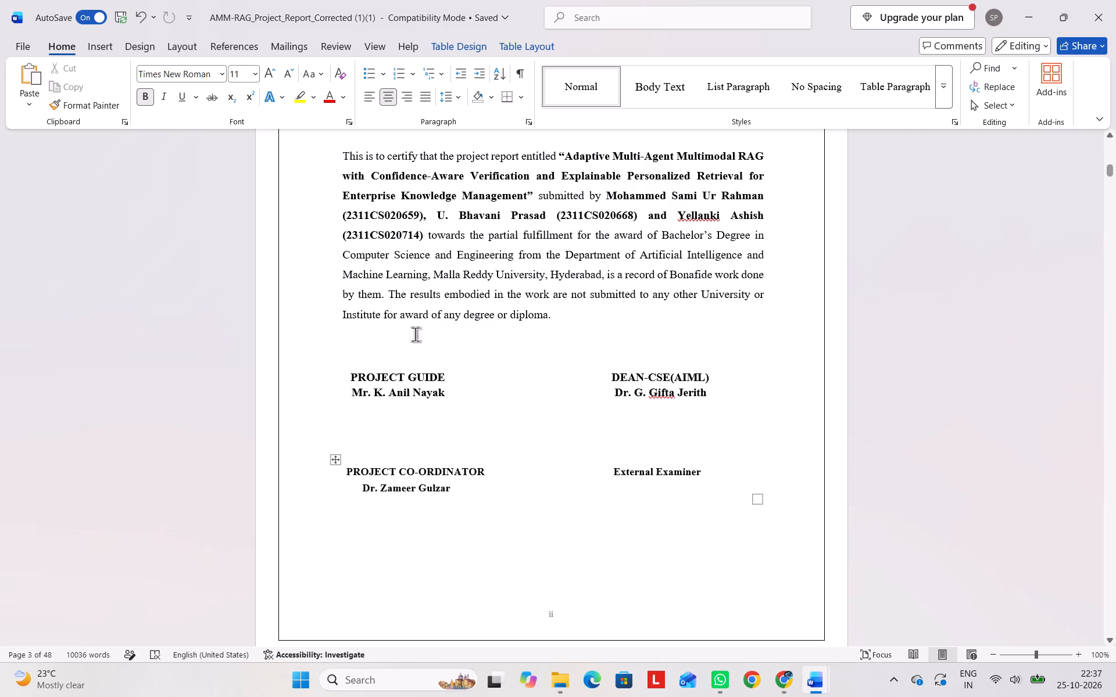
pyautogui.click(348, 367)
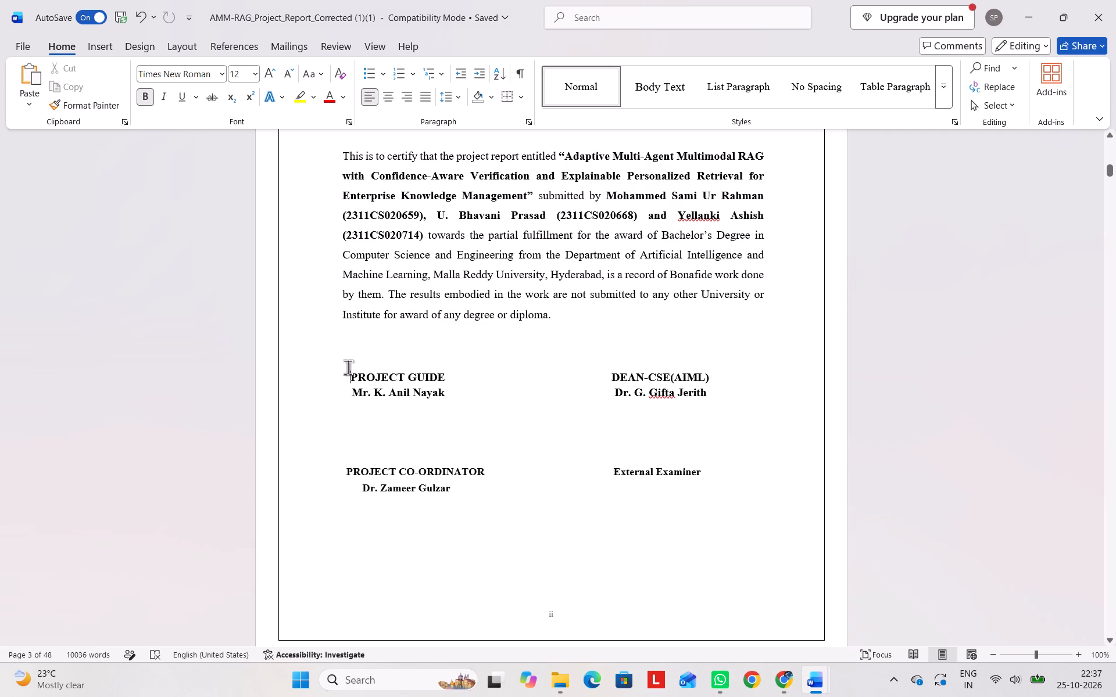
pyautogui.press('Return')
pyautogui.press('Return')
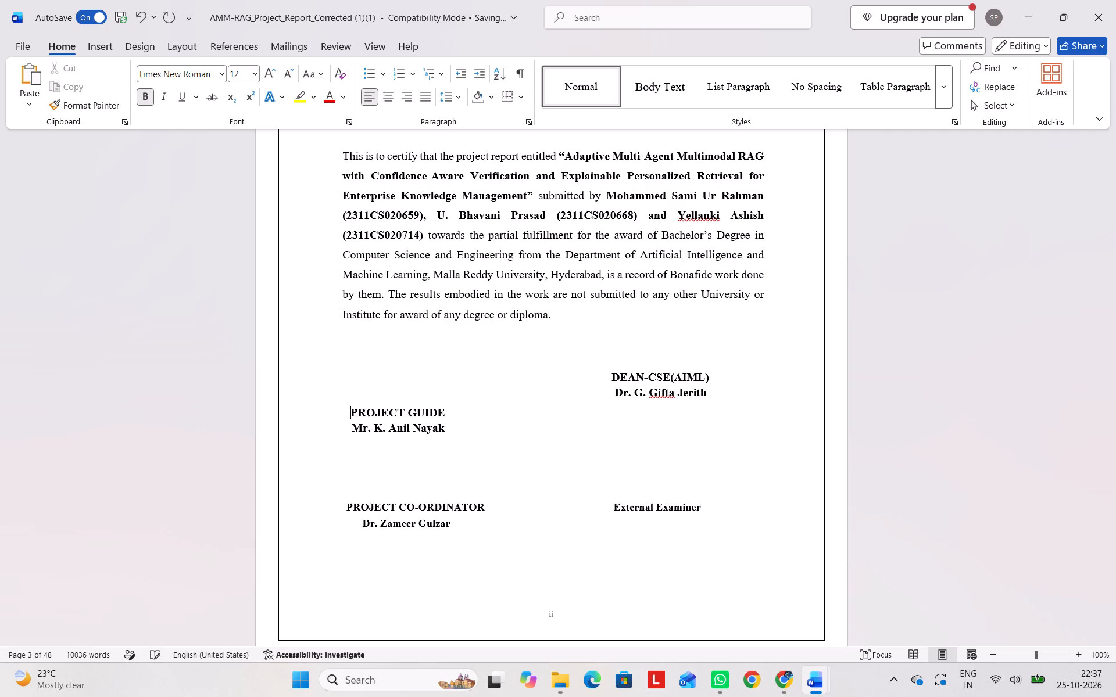
pyautogui.click(606, 376)
pyautogui.press('Return')
pyautogui.press('Return')
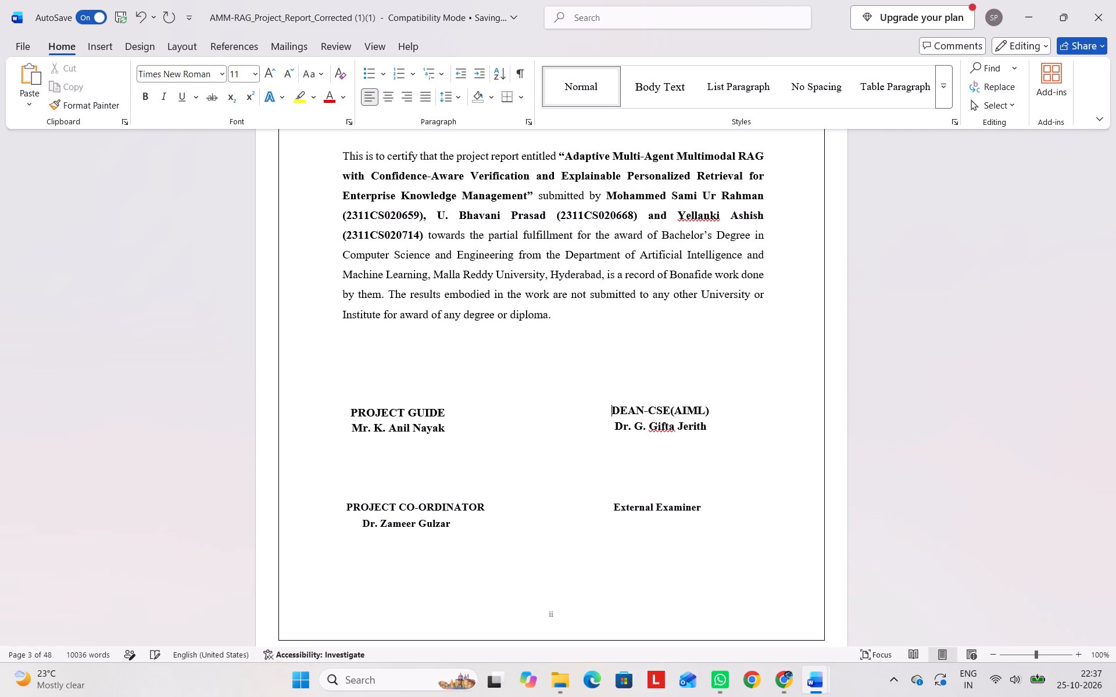
# Add one blank line above both PROJECT CO-ORDINATOR and External Examiner, and save the document.
pyautogui.scroll(-2, 590, 504)
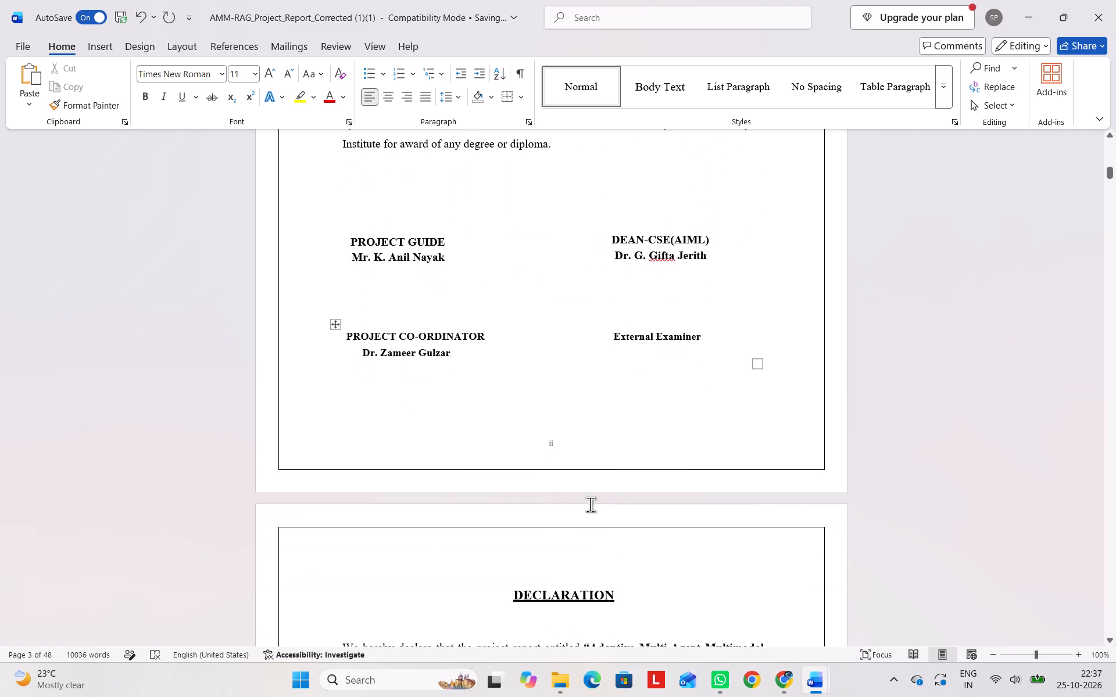
pyautogui.click(346, 324)
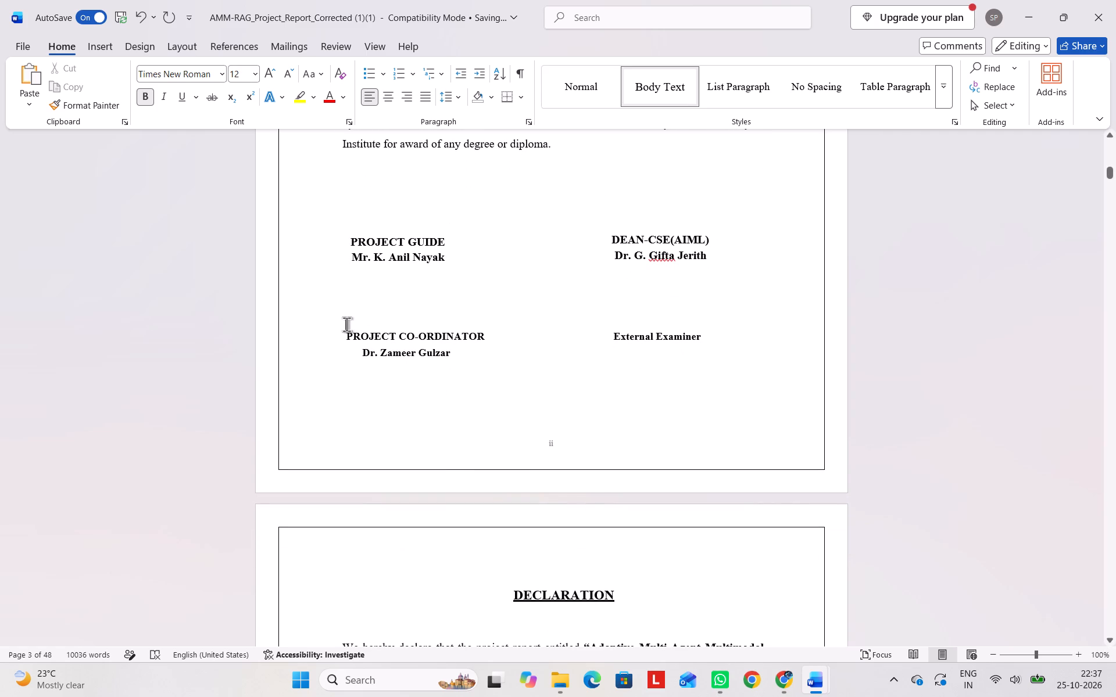
pyautogui.press('Down')
pyautogui.press('Return')
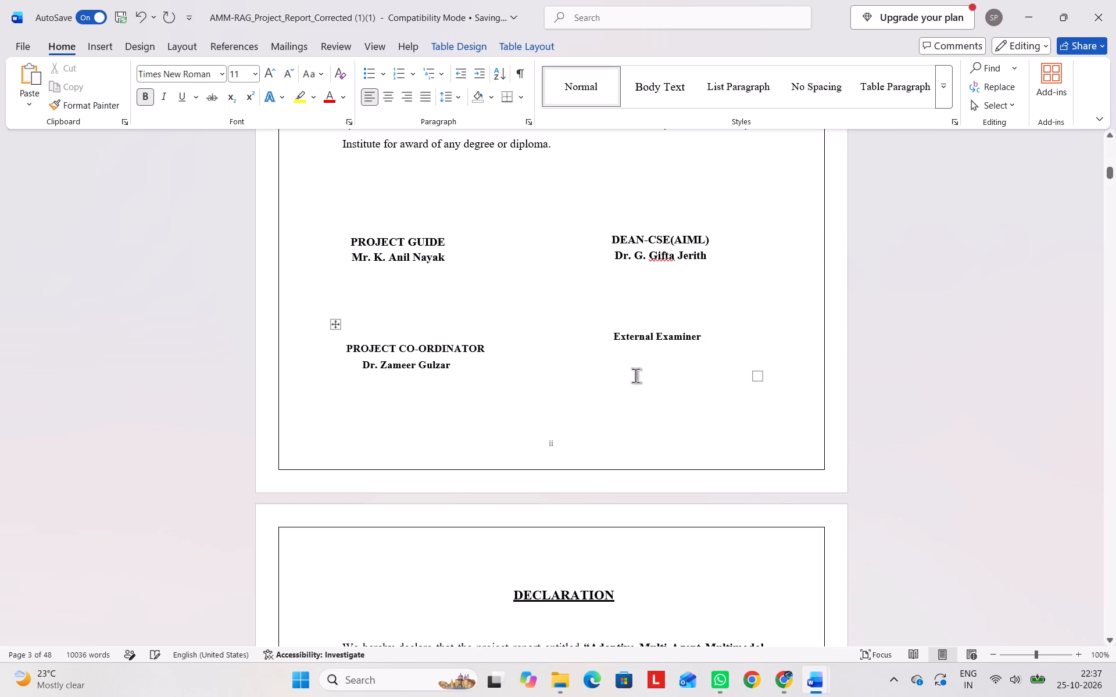
pyautogui.click(610, 333)
pyautogui.press('Return')
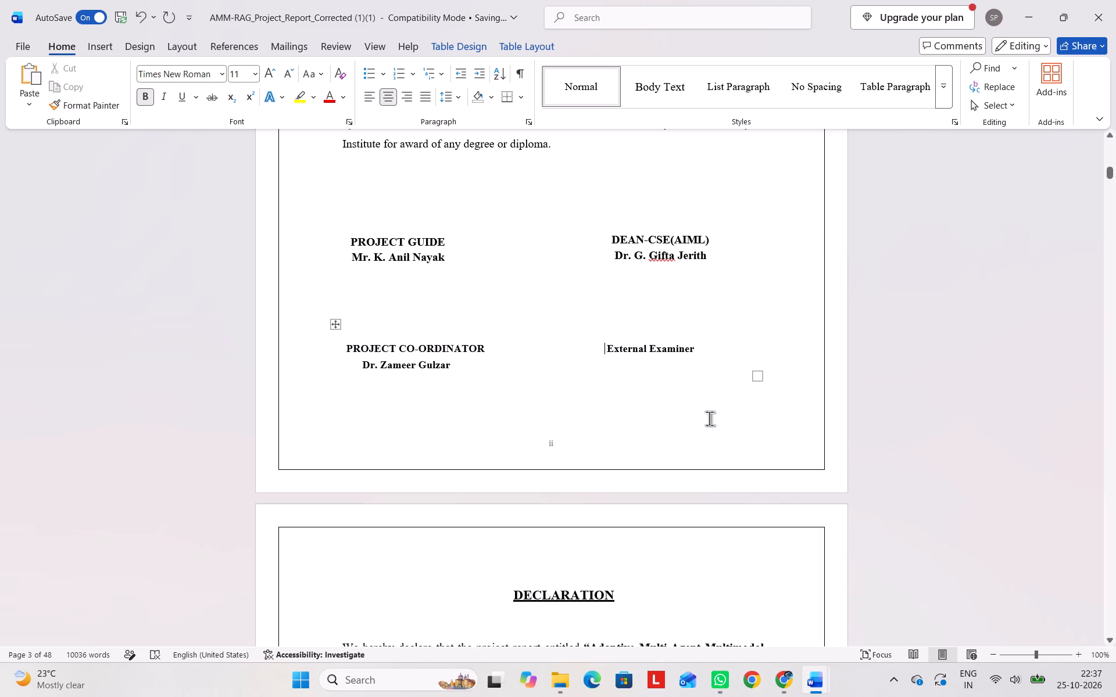
pyautogui.hotkey('ctrl', 's')
# Indent the PROJECT CO-ORDINATOR heading on the certificate page with two leading spaces and save the document.
pyautogui.scroll(2, 709, 418)
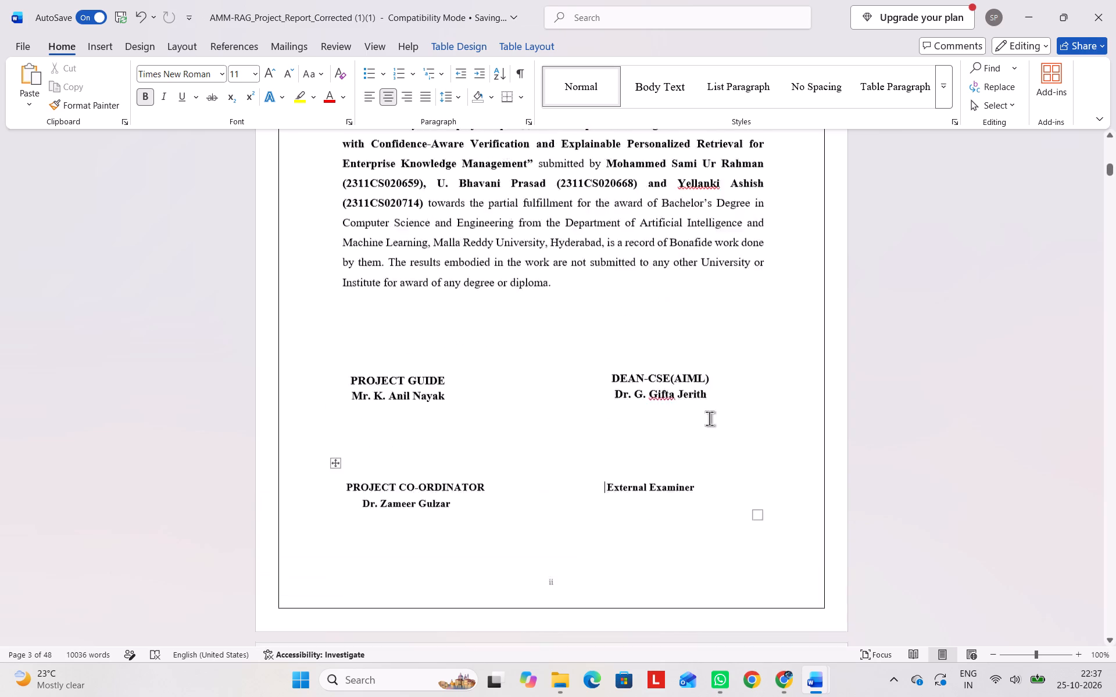
pyautogui.scroll(3, 709, 418)
pyautogui.scroll(-5, 709, 418)
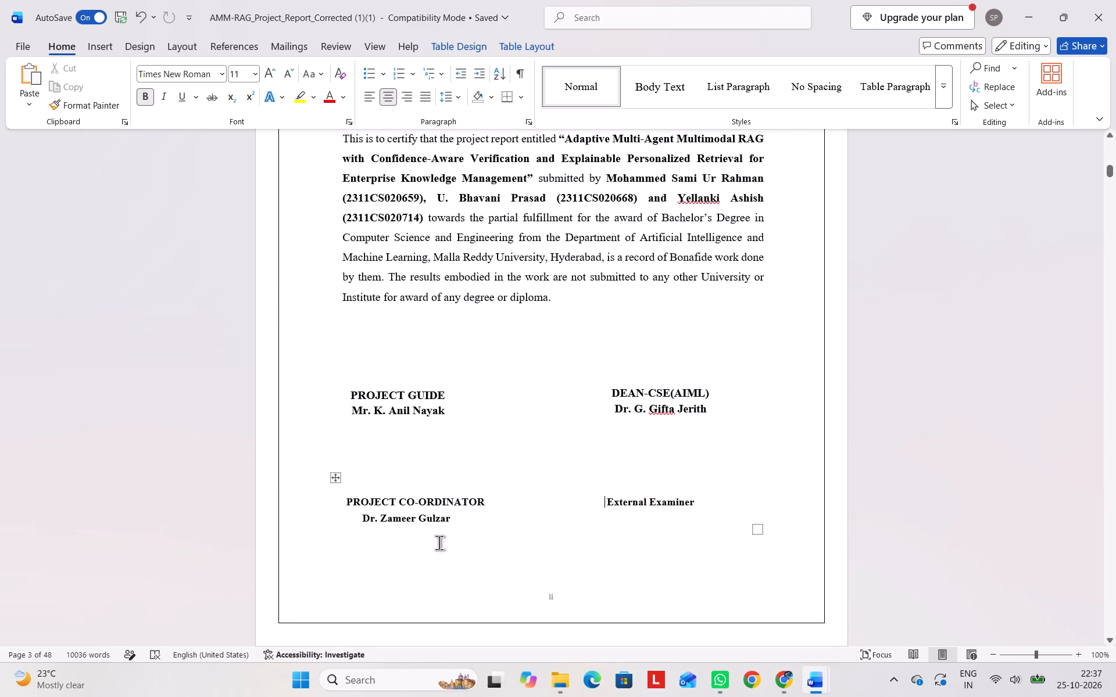
pyautogui.click(347, 506)
pyautogui.press('space')
pyautogui.press('space')
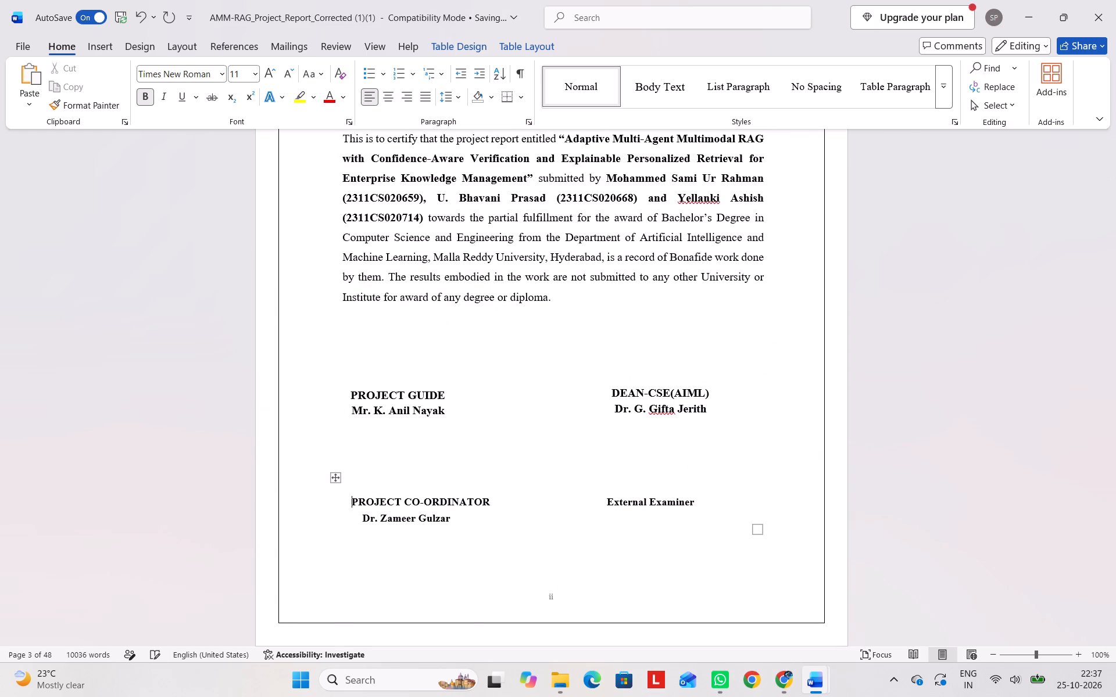
pyautogui.hotkey('ctrl', 's')
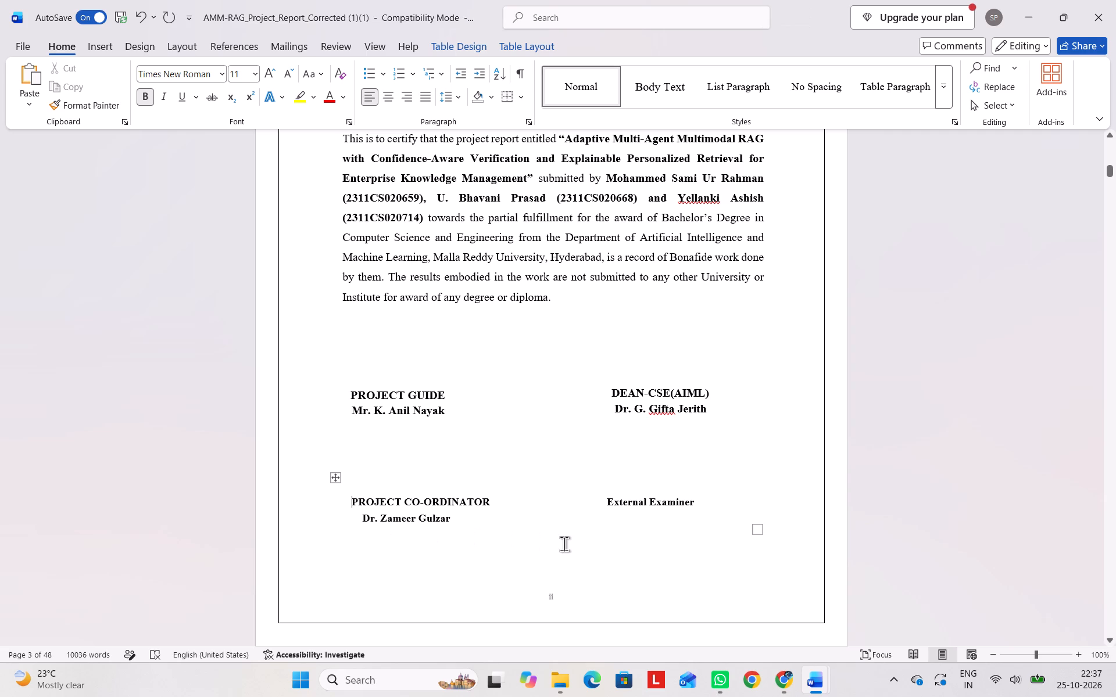
# Review the layout and content of the title, certificate, declaration and acknowledgement pages.
pyautogui.scroll(7, 564, 544)
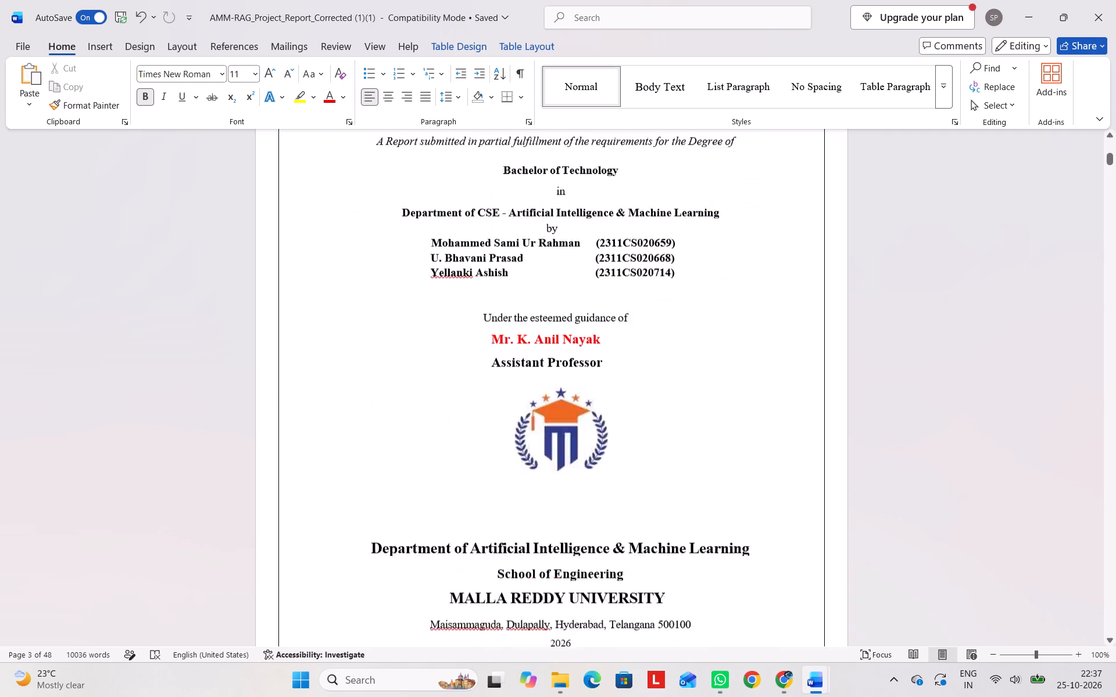
pyautogui.scroll(2, 564, 544)
pyautogui.scroll(-6, 564, 544)
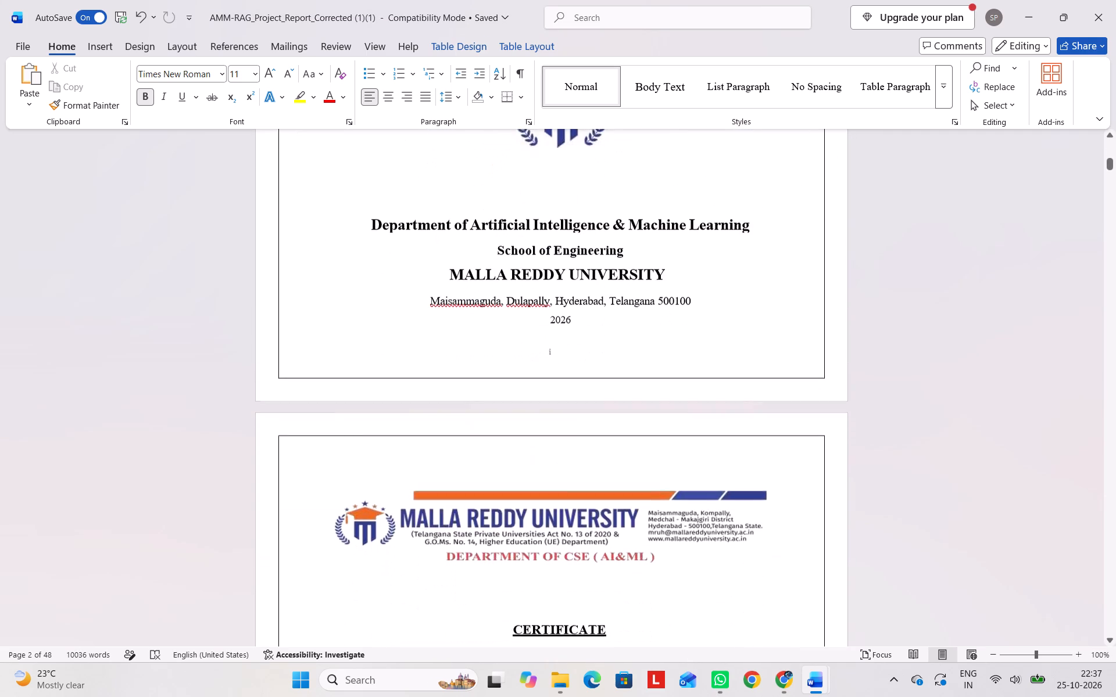
pyautogui.scroll(3, 564, 544)
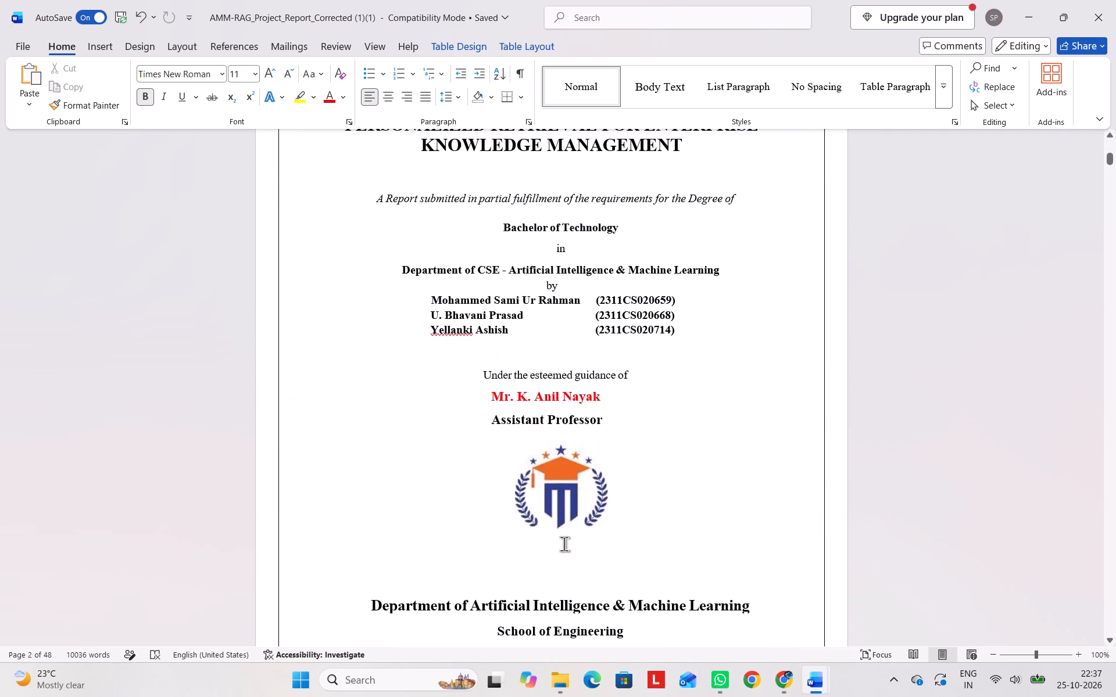
pyautogui.scroll(-7, 564, 544)
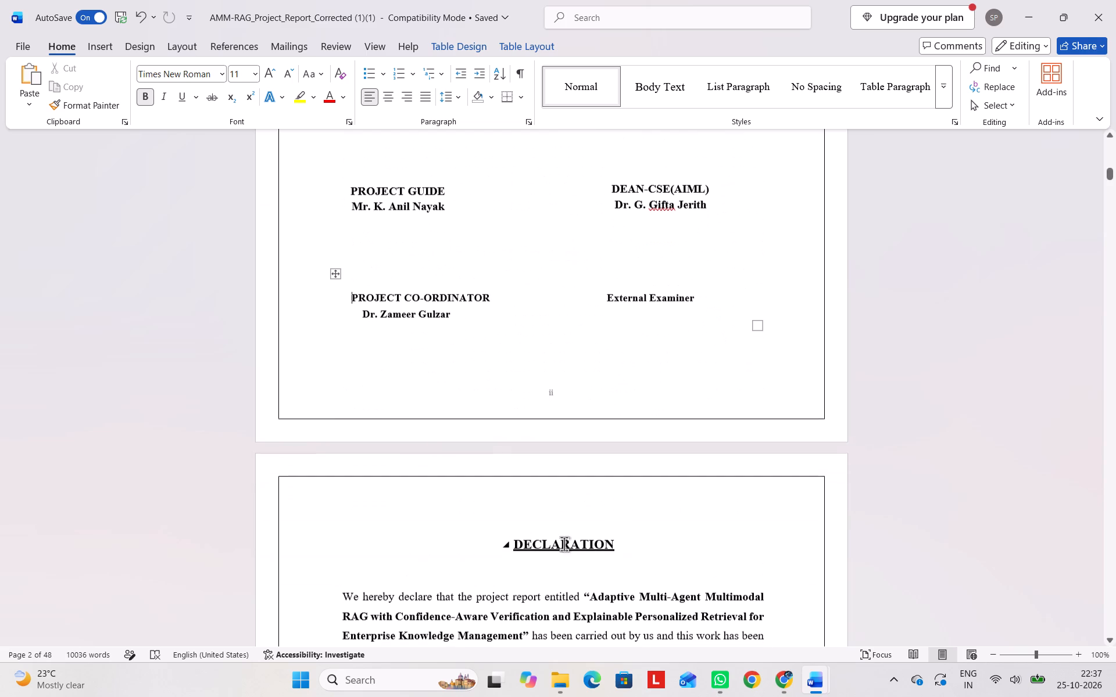
pyautogui.scroll(-2, 564, 544)
pyautogui.scroll(-1, 626, 409)
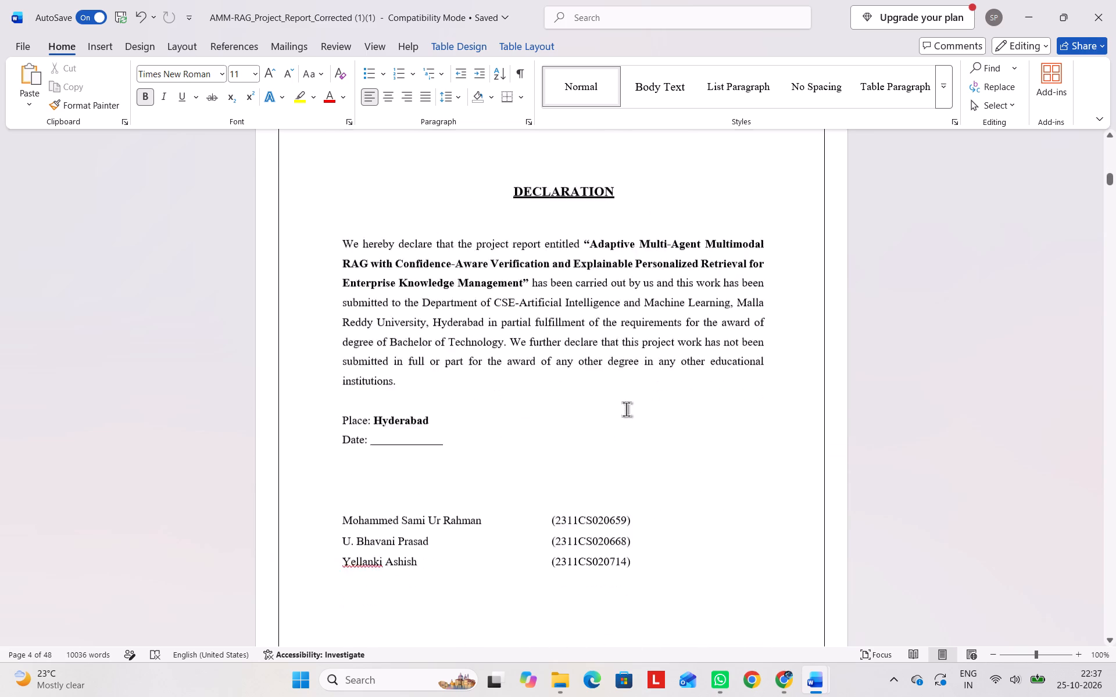
pyautogui.scroll(-5, 626, 409)
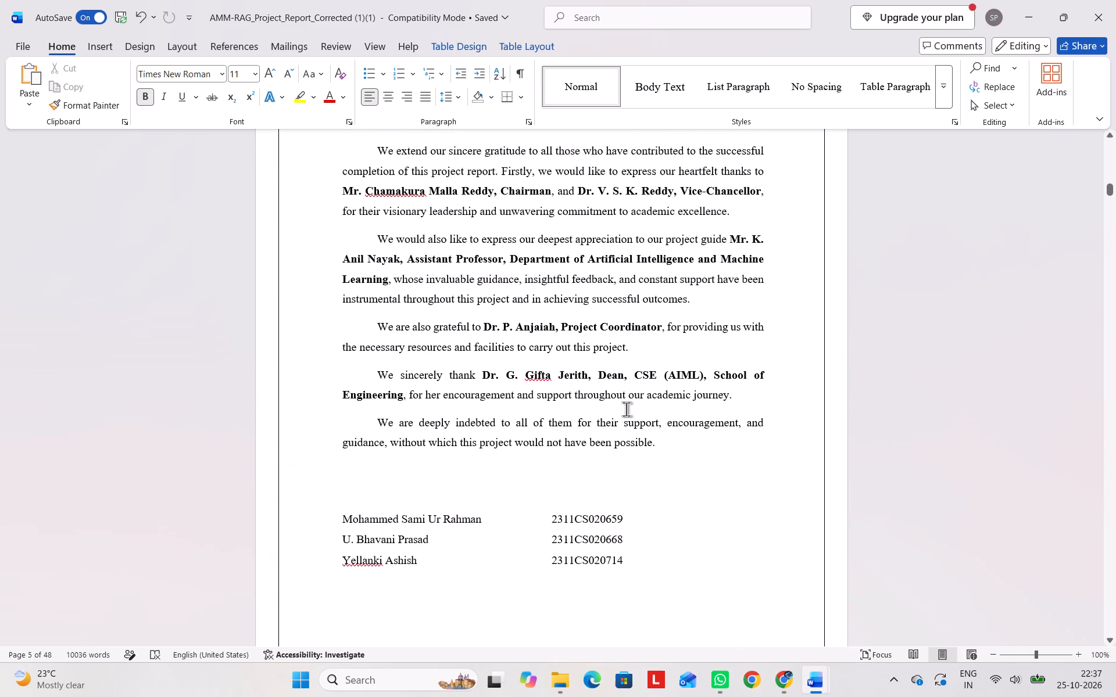
# Justify all the body paragraphs of the Acknowledgement and set their line spacing to 1.5.
pyautogui.scroll(1, 626, 409)
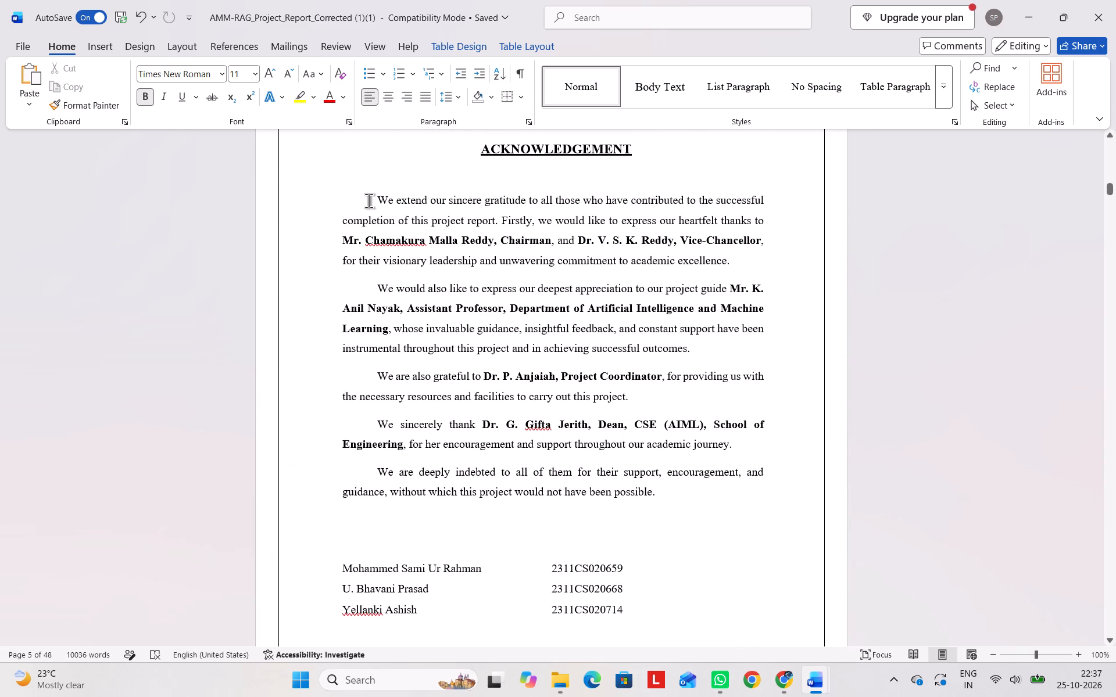
pyautogui.moveTo(375, 199); pyautogui.dragTo(570, 425)
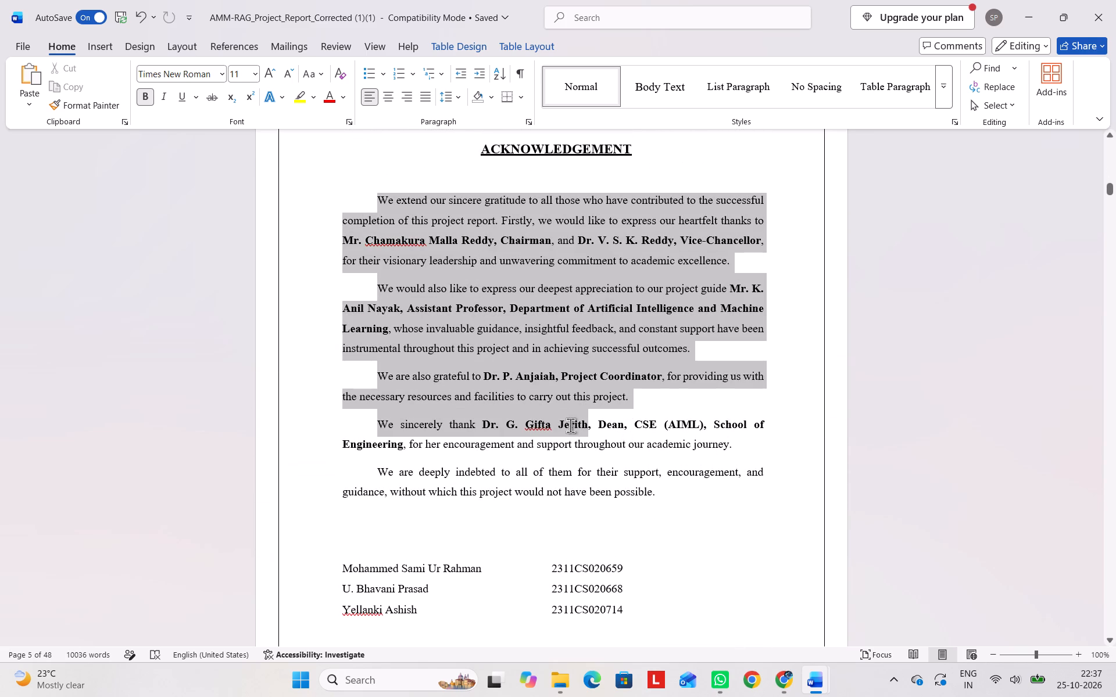
pyautogui.moveTo(570, 425); pyautogui.dragTo(650, 484)
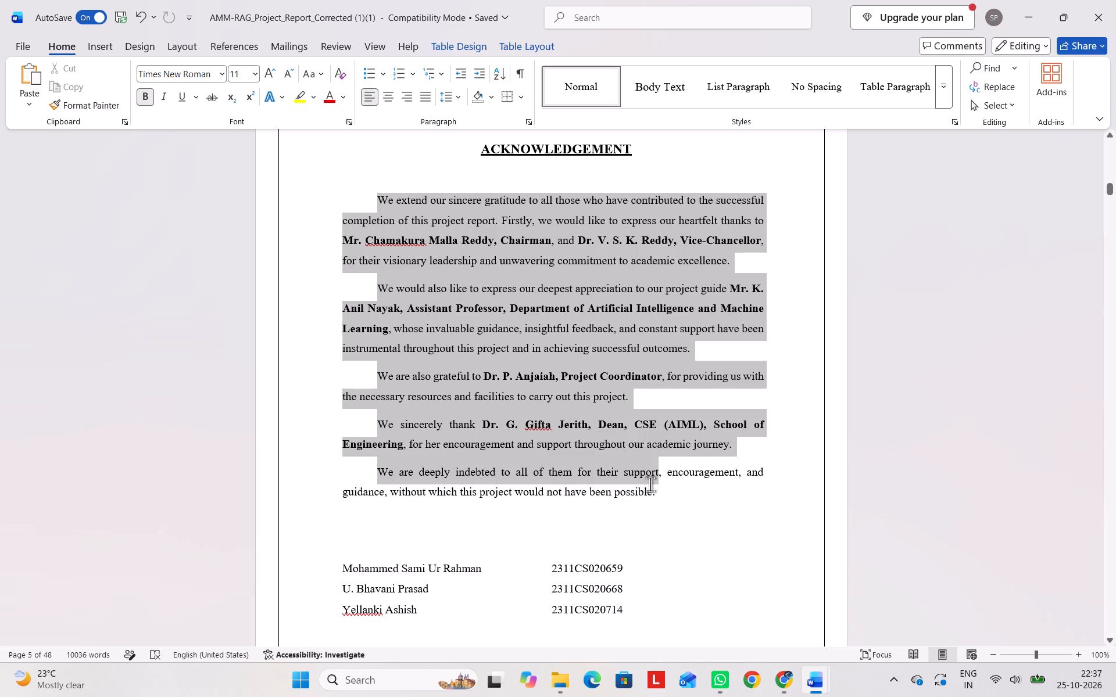
pyautogui.moveTo(650, 484); pyautogui.dragTo(654, 492)
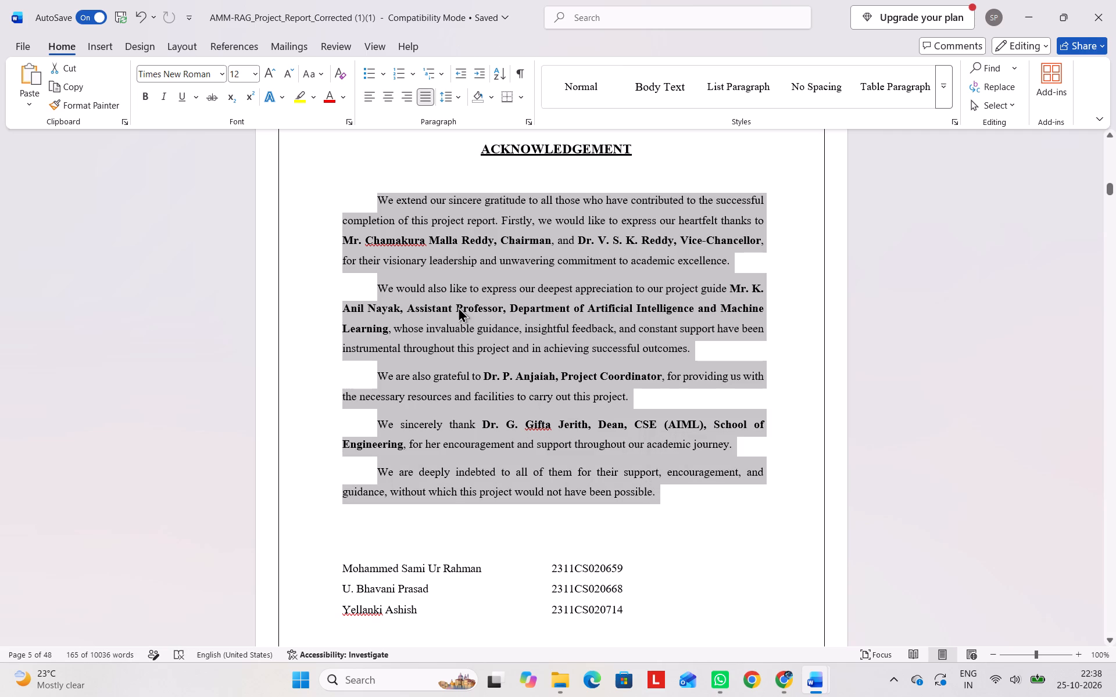
pyautogui.click(428, 93)
pyautogui.click(428, 93)
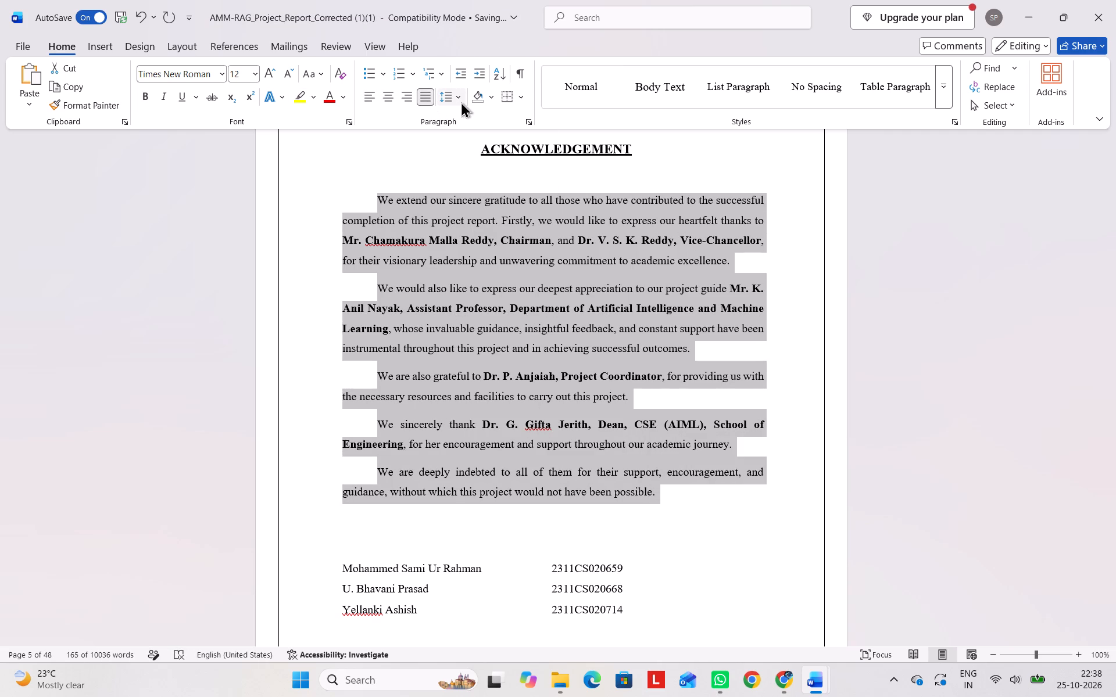
pyautogui.click(465, 91)
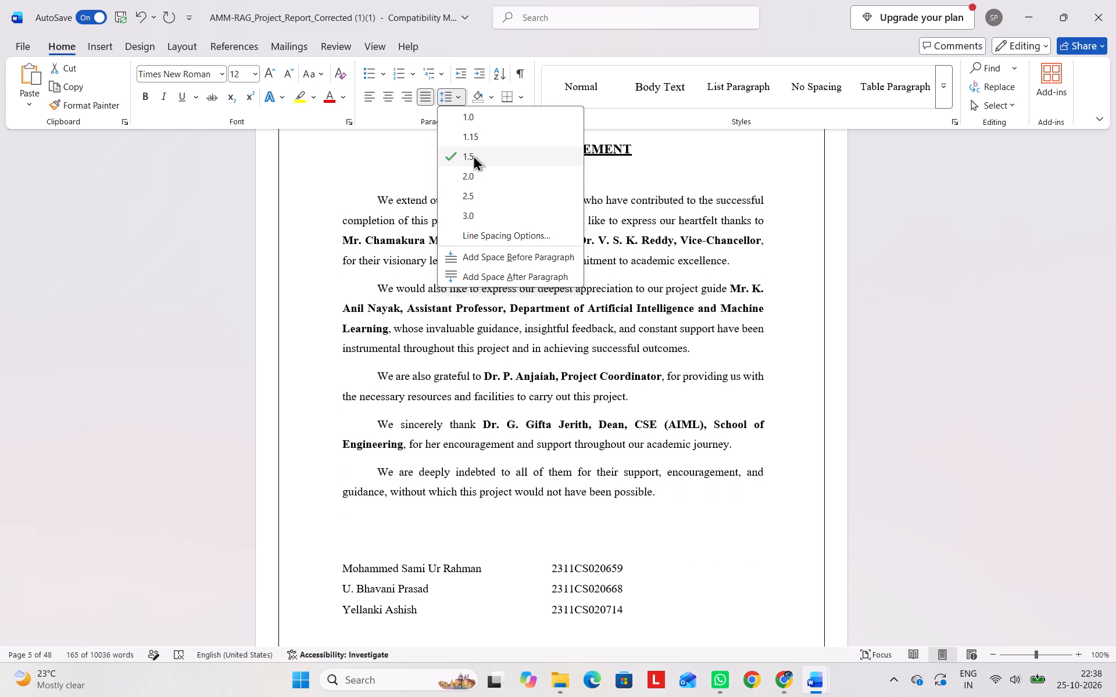
pyautogui.click(473, 155)
pyautogui.click(685, 500)
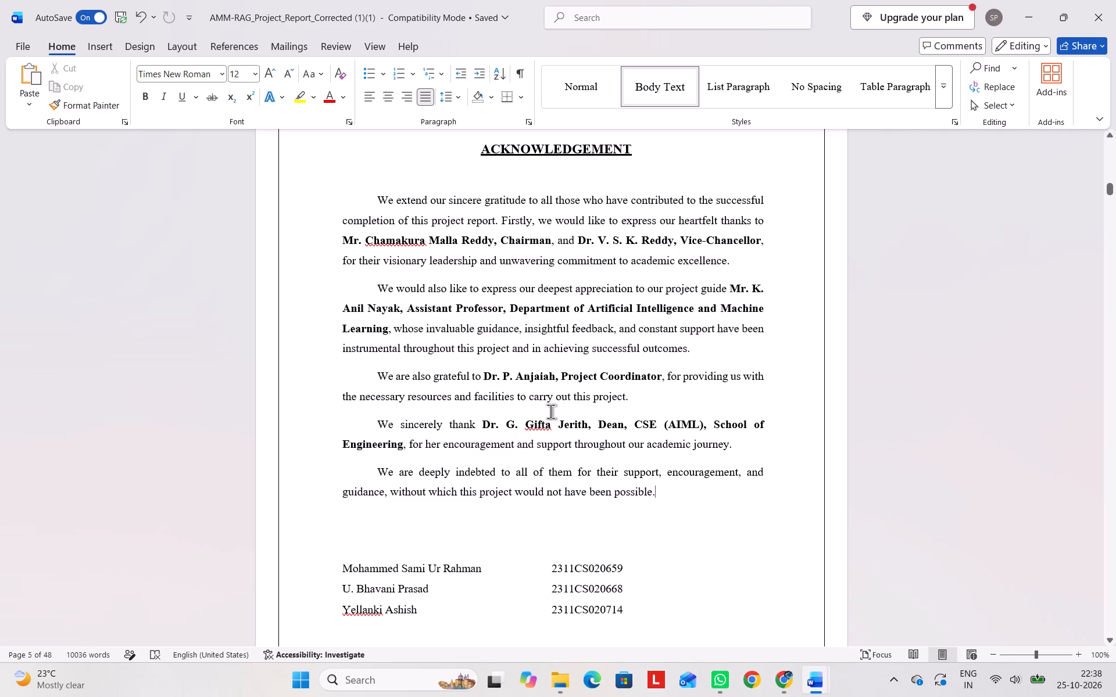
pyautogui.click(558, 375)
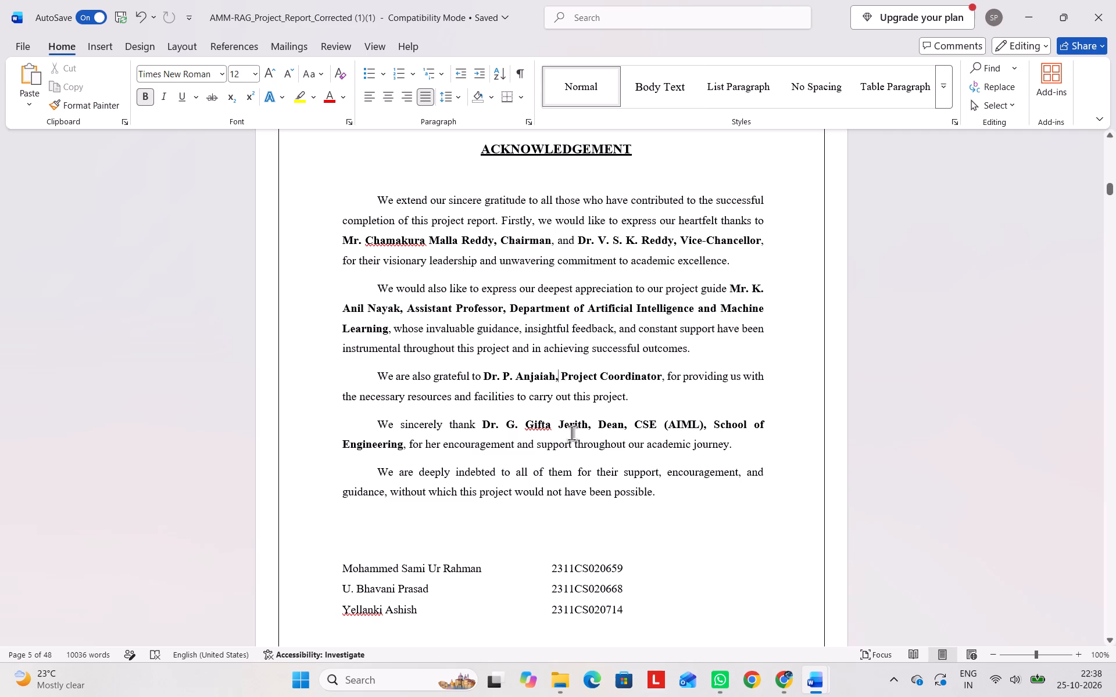
# Replace the Project Coordinator's name in the Acknowledgement with the coordinator's name given on the certificate page, keeping the title Dr.
pyautogui.press('Left')
pyautogui.press('BackSpace')
pyautogui.press('BackSpace')
pyautogui.press('BackSpace')
pyautogui.press('BackSpace')
pyautogui.press('BackSpace')
pyautogui.press('BackSpace')
pyautogui.press('BackSpace')
pyautogui.press('BackSpace')
pyautogui.press('BackSpace')
pyautogui.press('BackSpace')
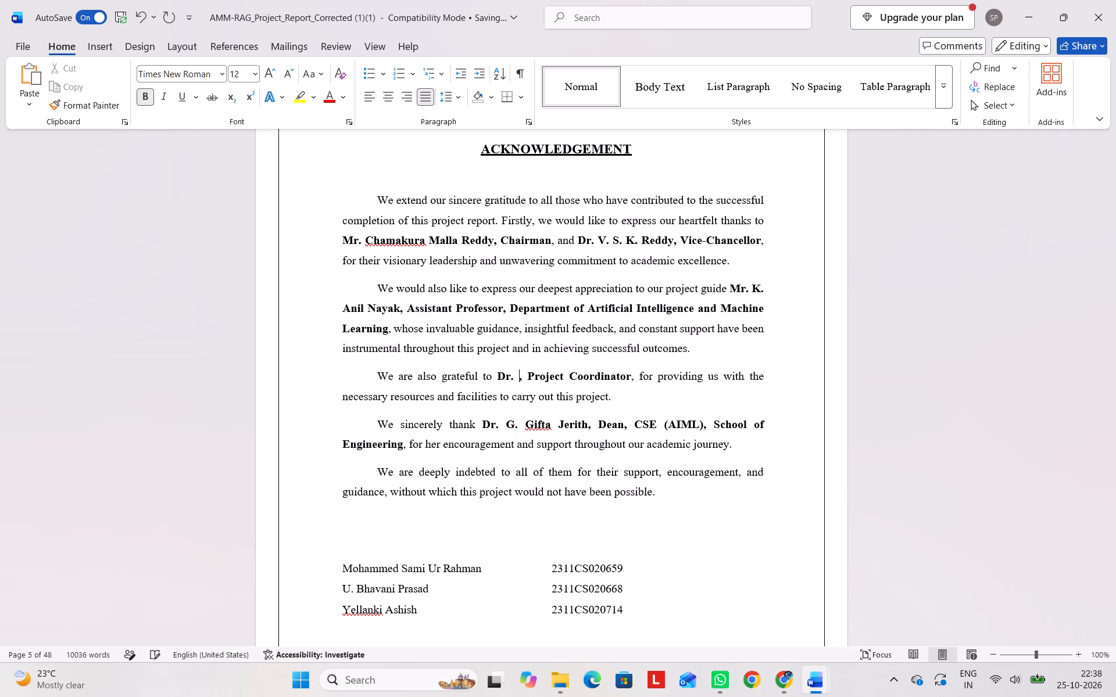
pyautogui.press('BackSpace')
pyautogui.press('BackSpace')
pyautogui.scroll(5, 572, 433)
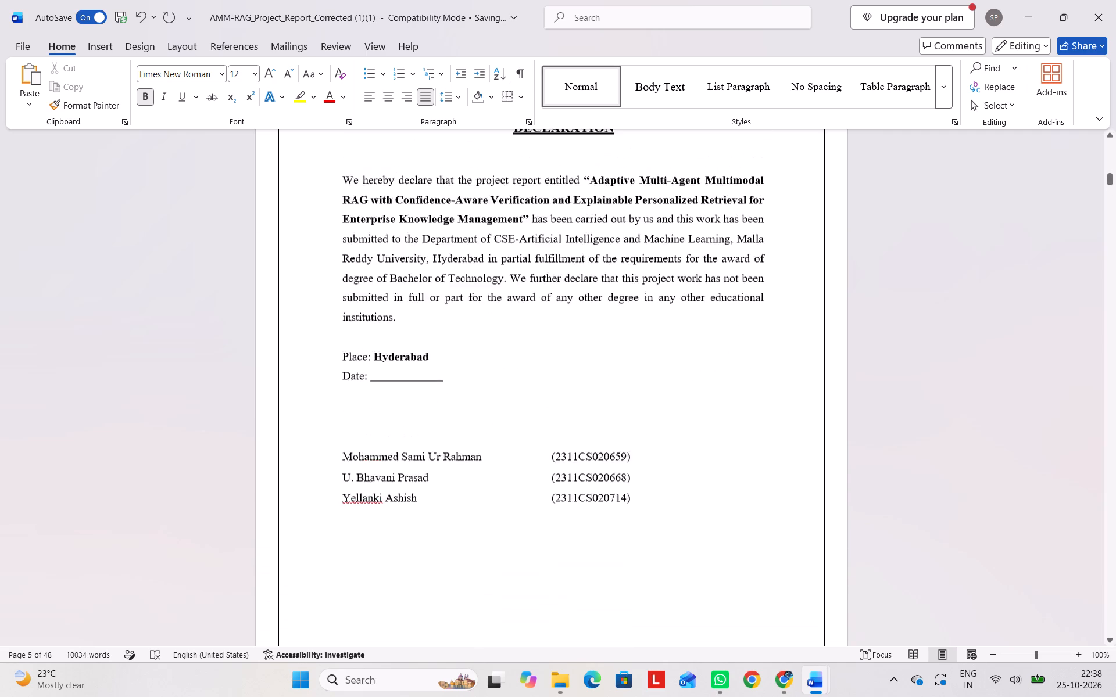
pyautogui.scroll(1, 572, 433)
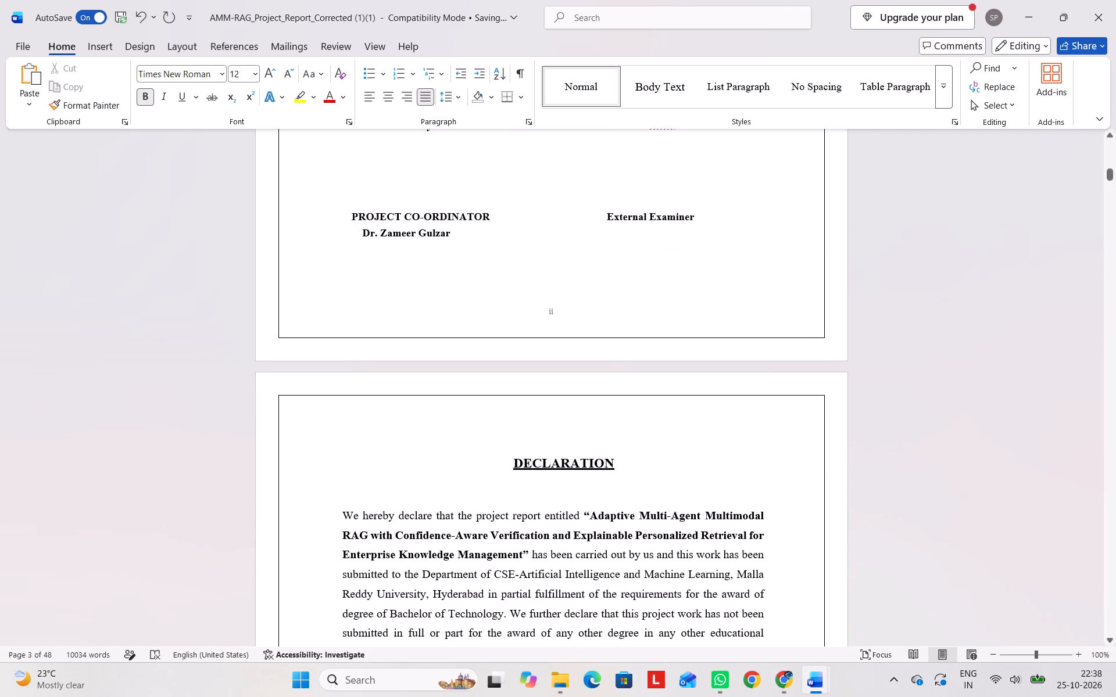
pyautogui.scroll(-6, 572, 433)
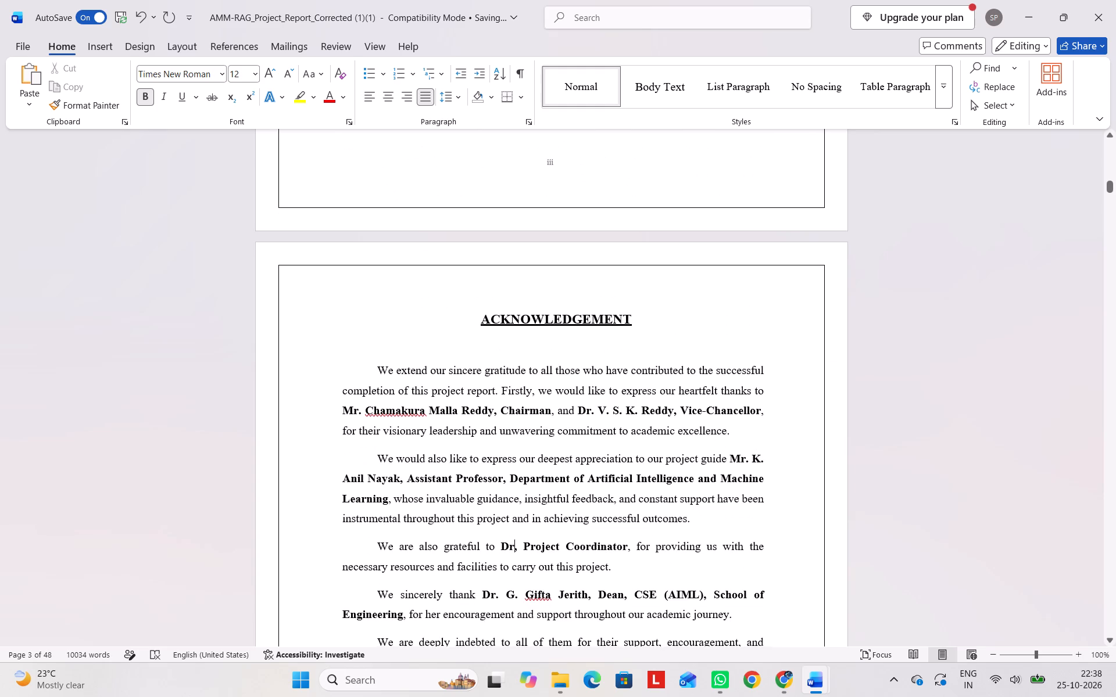
pyautogui.scroll(-1, 572, 433)
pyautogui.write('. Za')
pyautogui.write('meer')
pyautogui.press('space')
pyautogui.scroll(1, 572, 433)
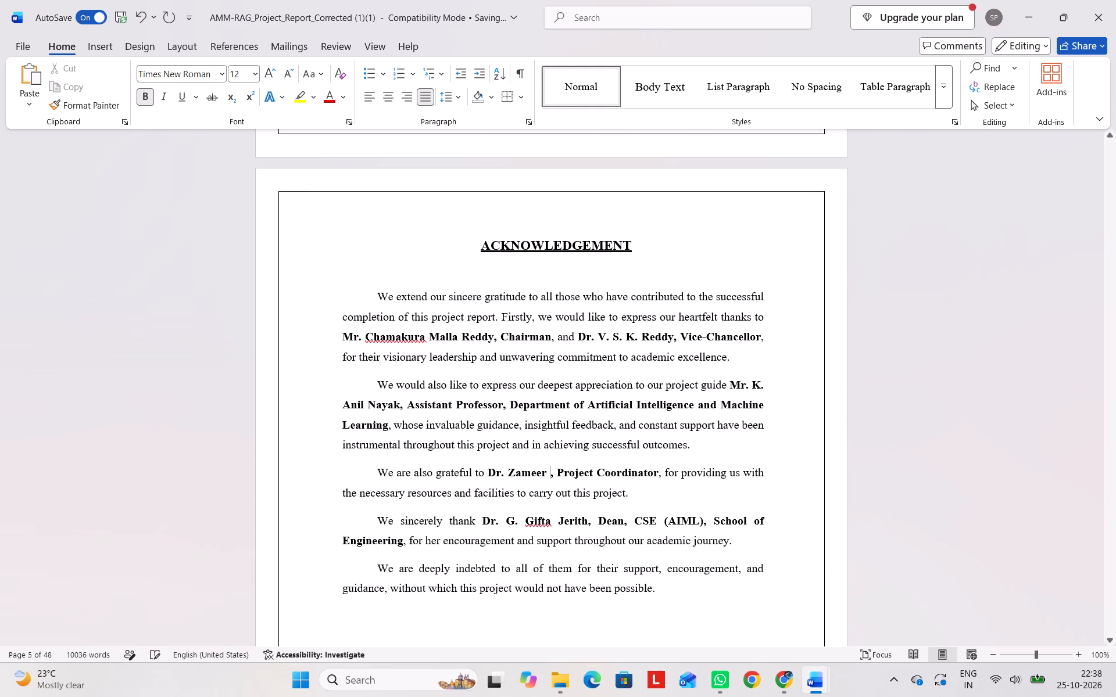
pyautogui.scroll(8, 572, 433)
pyautogui.scroll(-2, 572, 433)
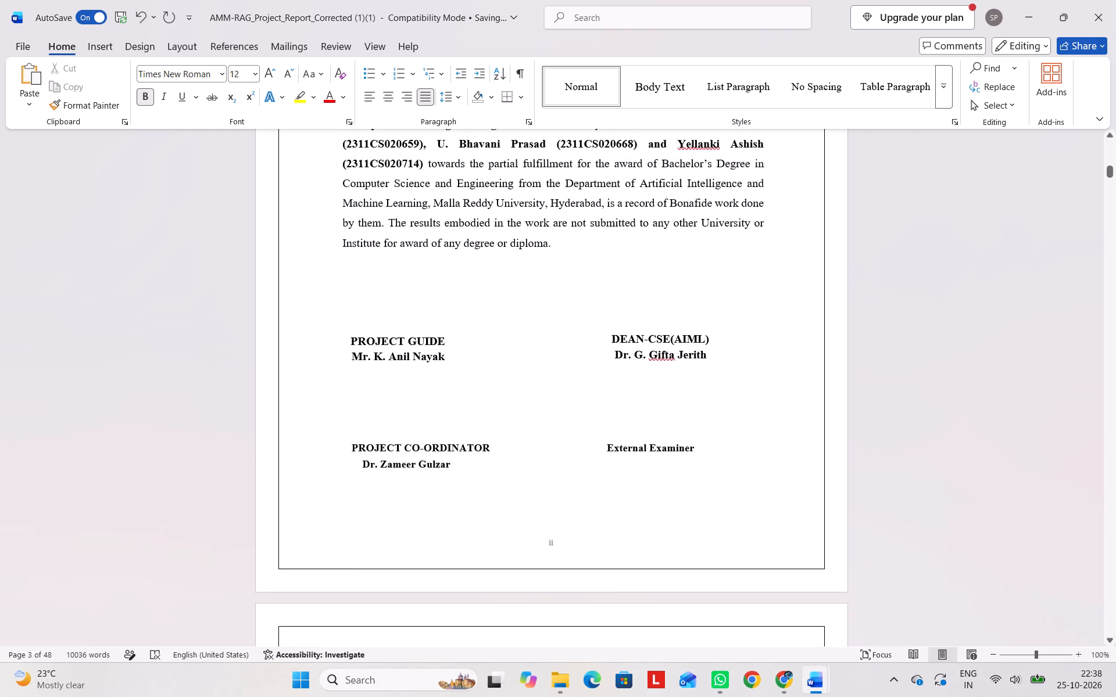
pyautogui.scroll(-2, 572, 433)
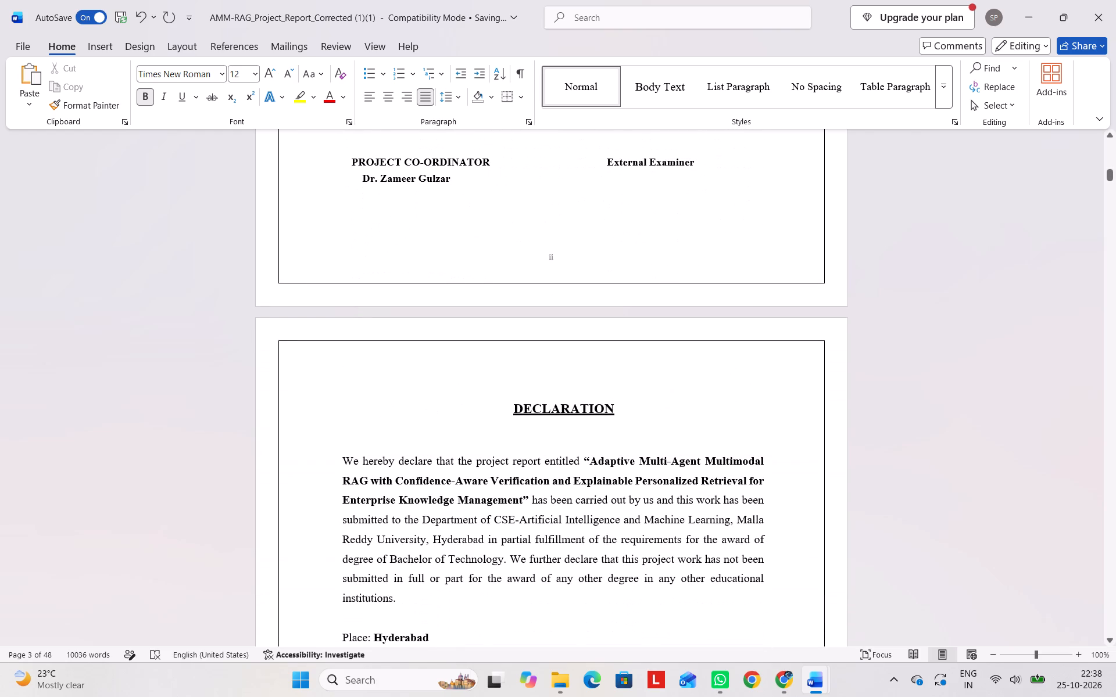
pyautogui.scroll(-8, 572, 433)
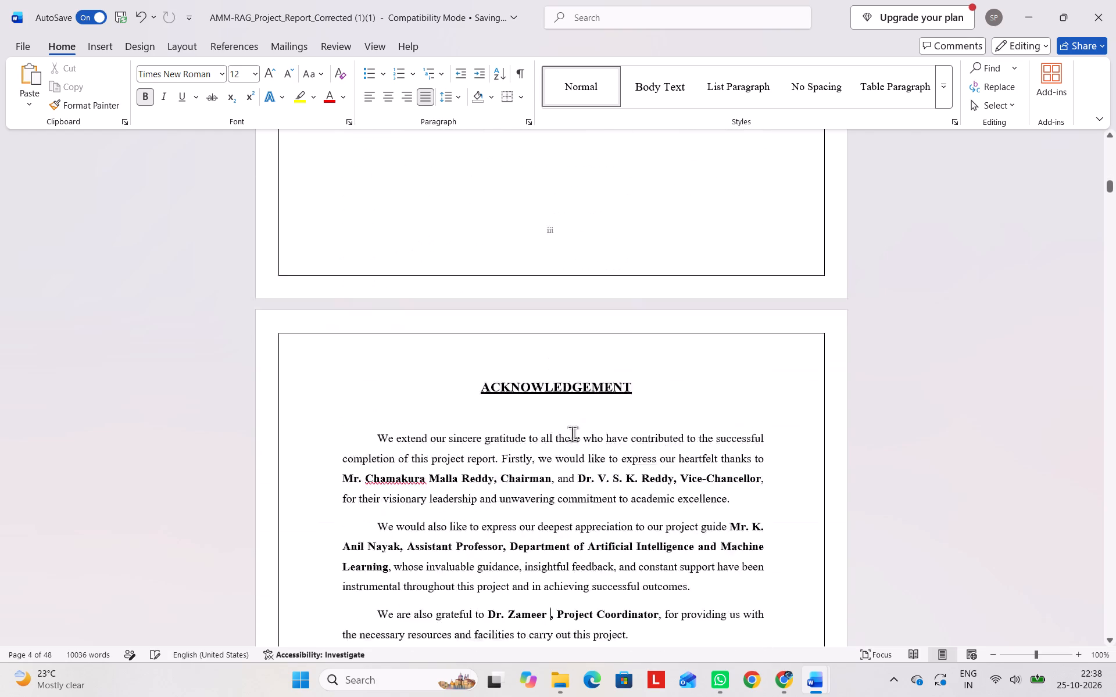
pyautogui.scroll(-1, 572, 433)
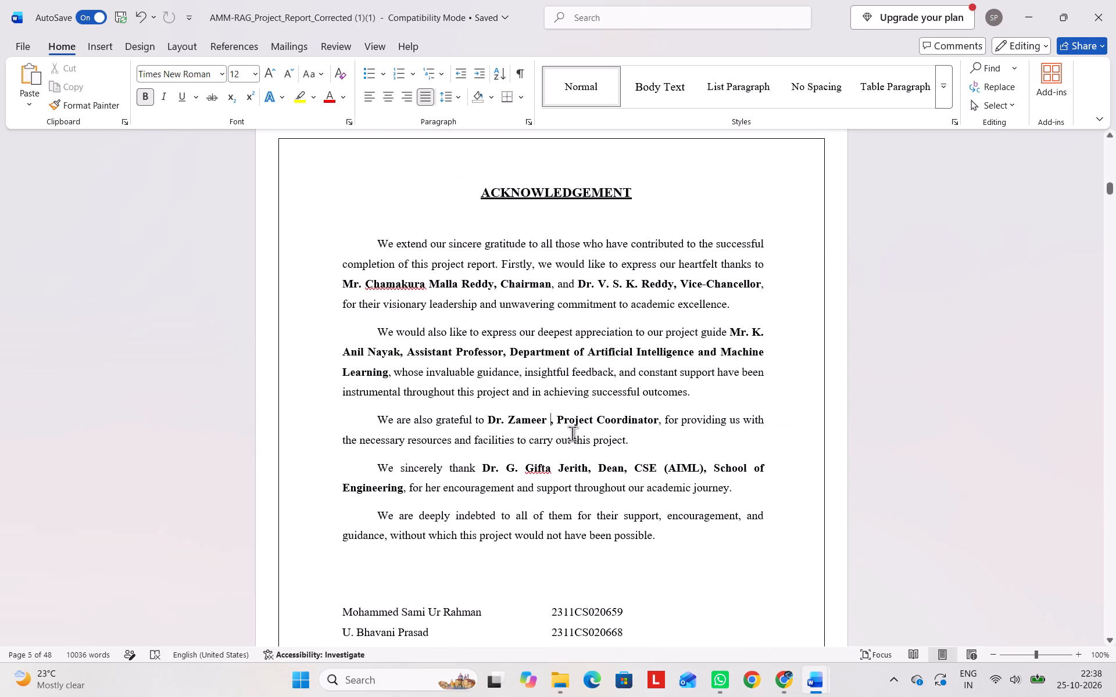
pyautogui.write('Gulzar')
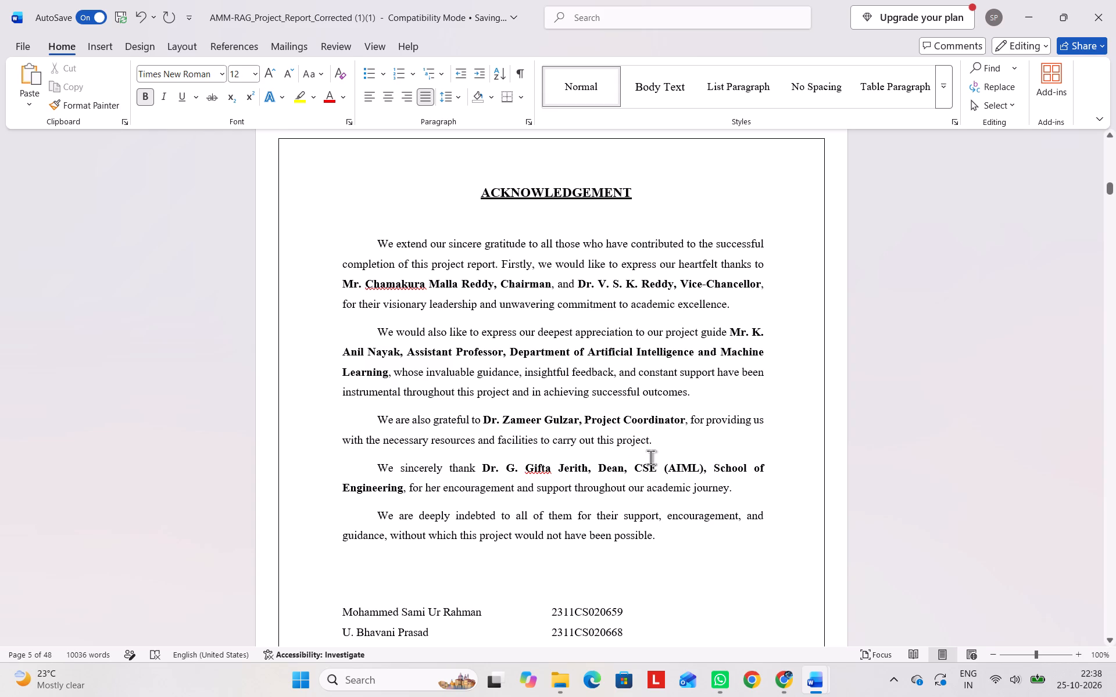
# Review the pages following the Acknowledgement, from the contents through the limitations section of Chapter 1.
pyautogui.scroll(-13, 650, 457)
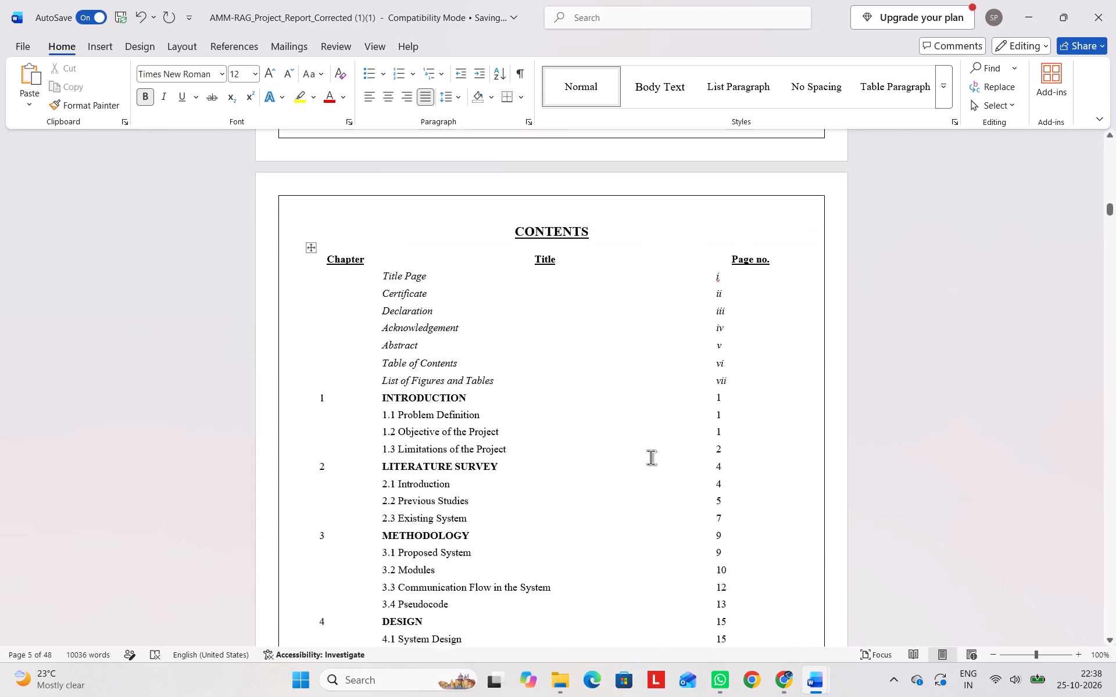
pyautogui.scroll(-8, 650, 457)
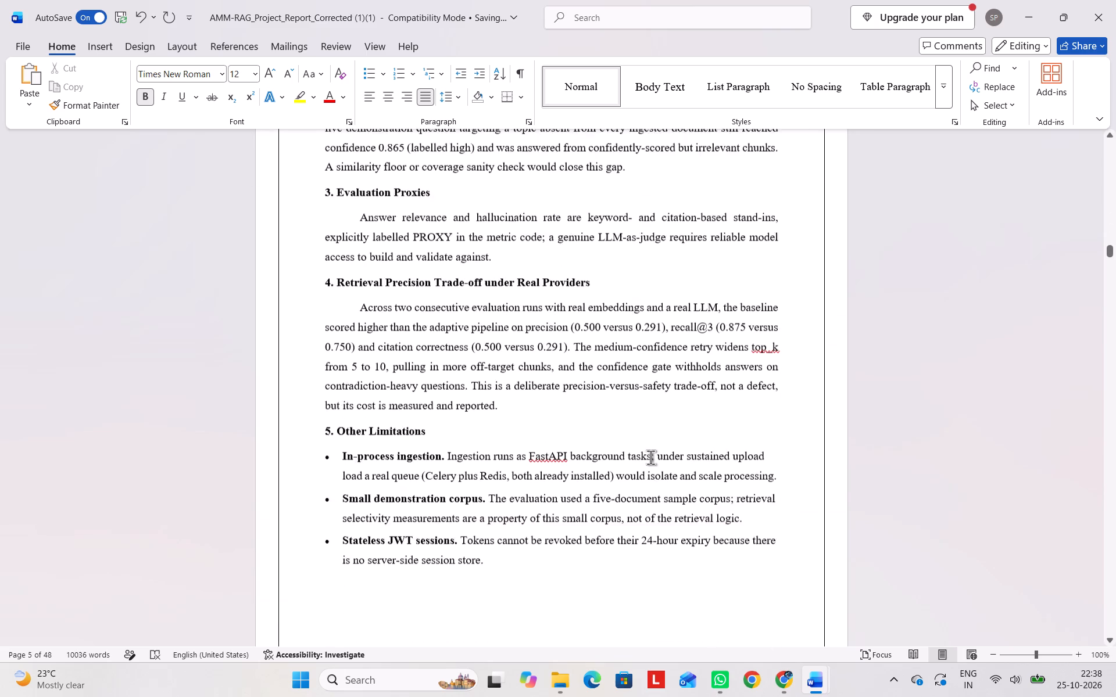
# Save the corrected project report.
pyautogui.hotkey('ctrl', 's')
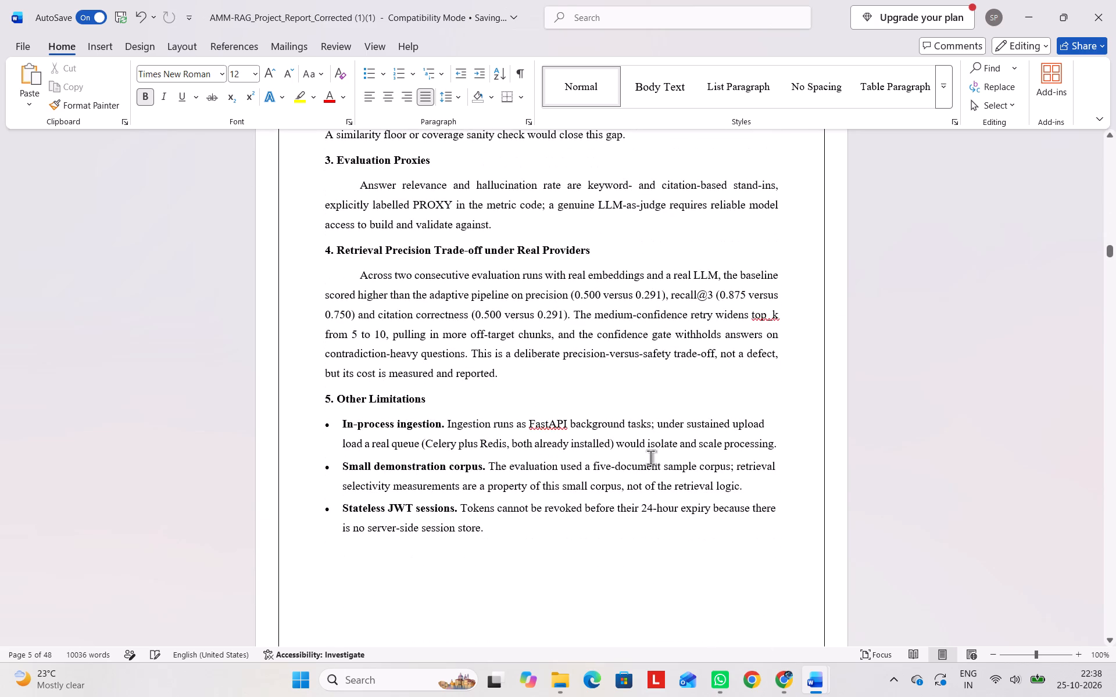
pyautogui.hotkey('ctrl', 's')
pyautogui.hotkey('ctrl', 's')
# Review the end of the limitations section and the opening of Chapter 2: Literature Survey.
pyautogui.scroll(-1, 650, 457)
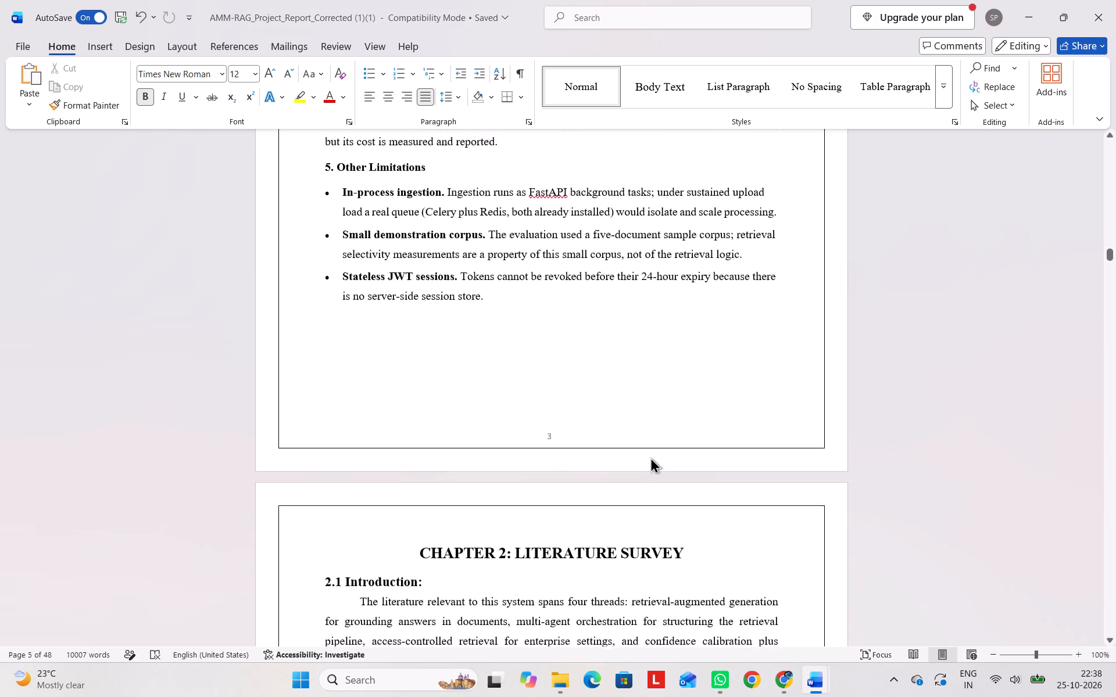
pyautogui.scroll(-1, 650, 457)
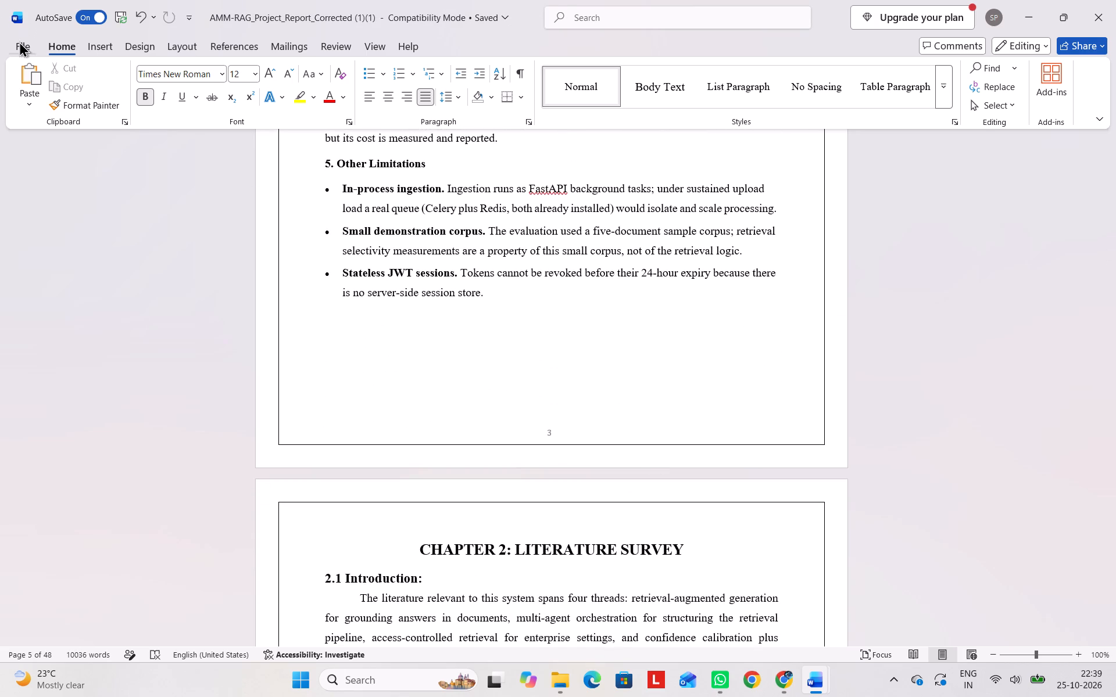
# Save a PDF copy of the report to the OneDrive Desktop folder, keeping the file name AMM-RAG_Project_Report_Corrected (1)(1).
pyautogui.click(20, 47)
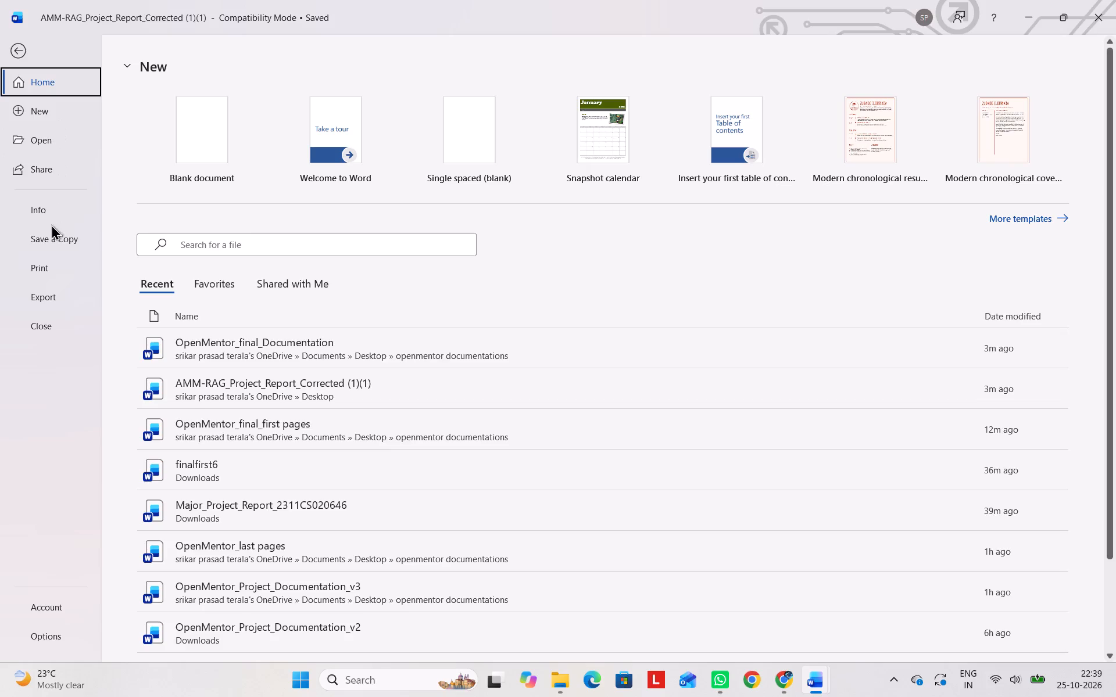
pyautogui.click(55, 239)
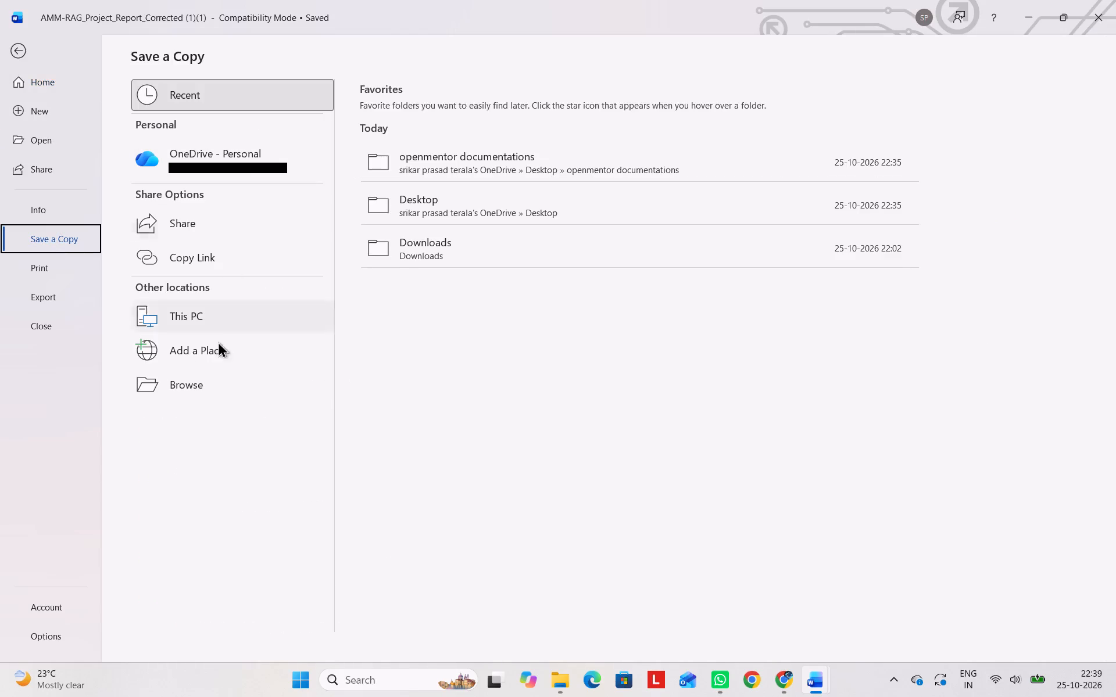
pyautogui.click(208, 375)
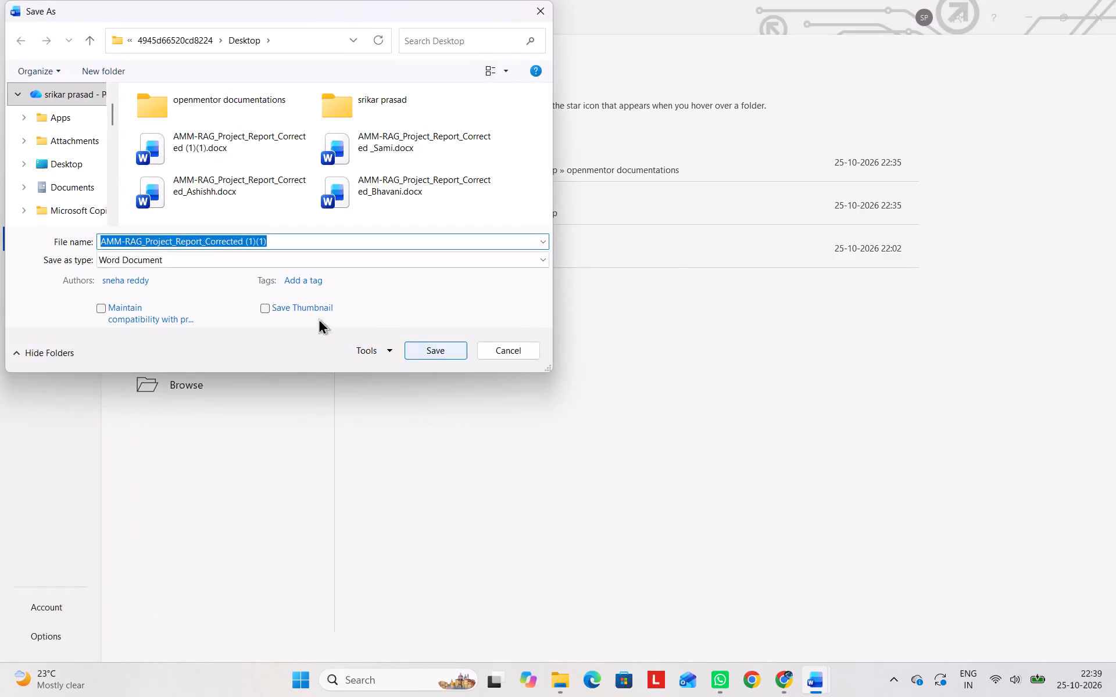
pyautogui.click(357, 259)
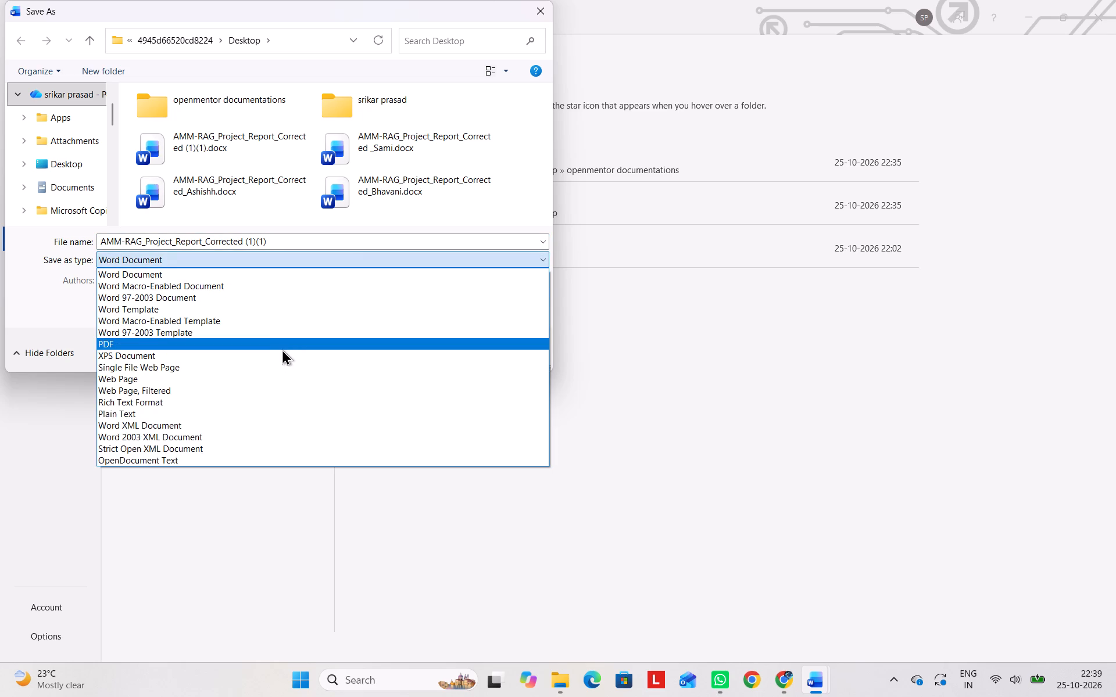
pyautogui.click(278, 342)
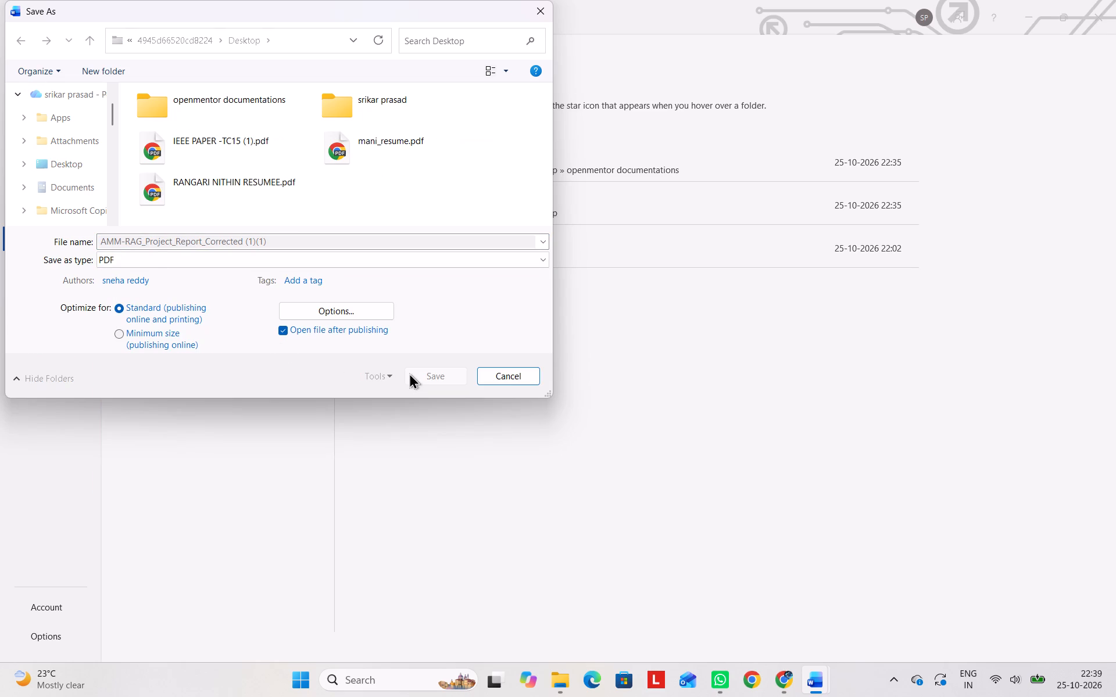
pyautogui.click(70, 172)
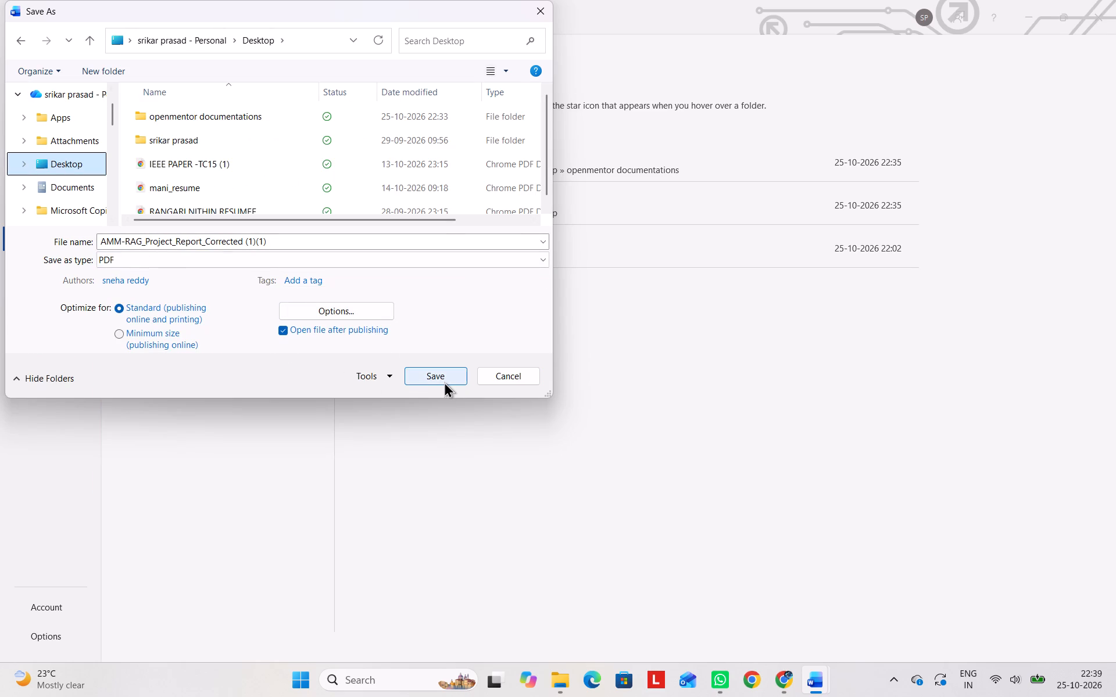
pyautogui.click(444, 382)
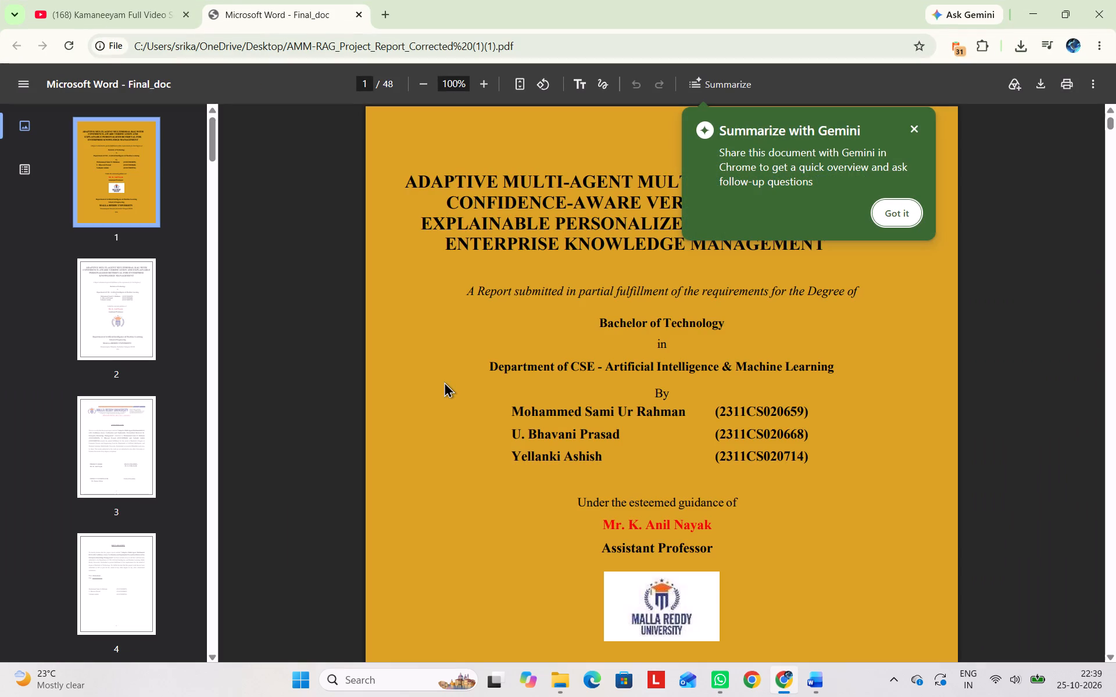
# Switch back to Word and close the AMM-RAG_Project_Report_Corrected (1)(1) document.
pyautogui.hotkey('alt', 'Tab')
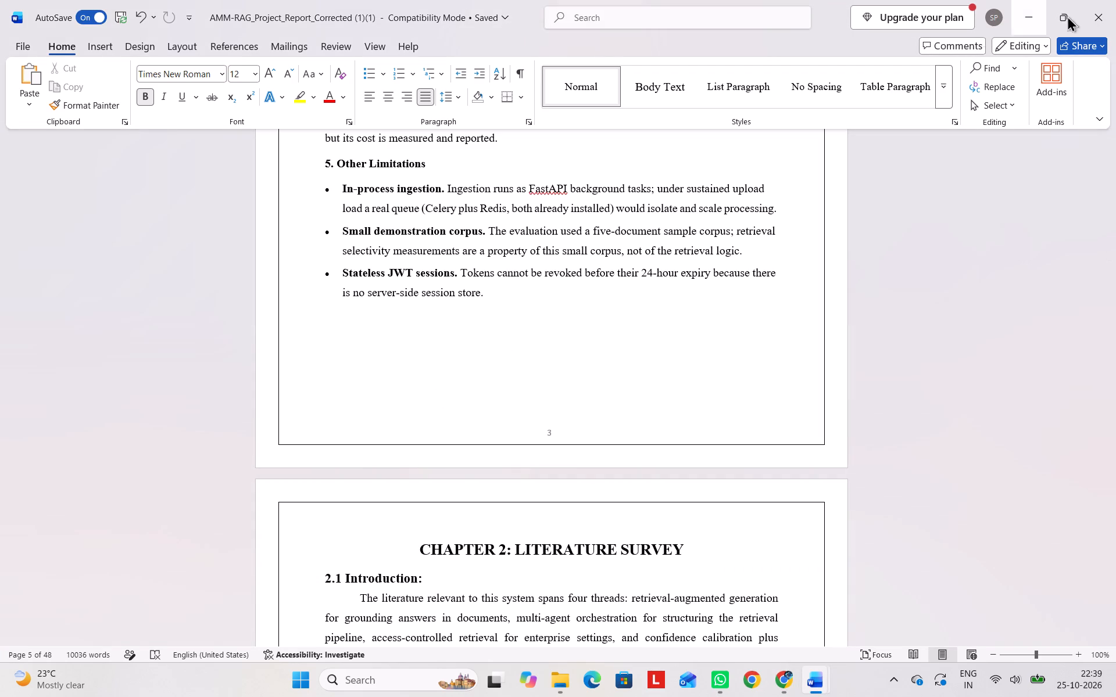
pyautogui.click(1096, 17)
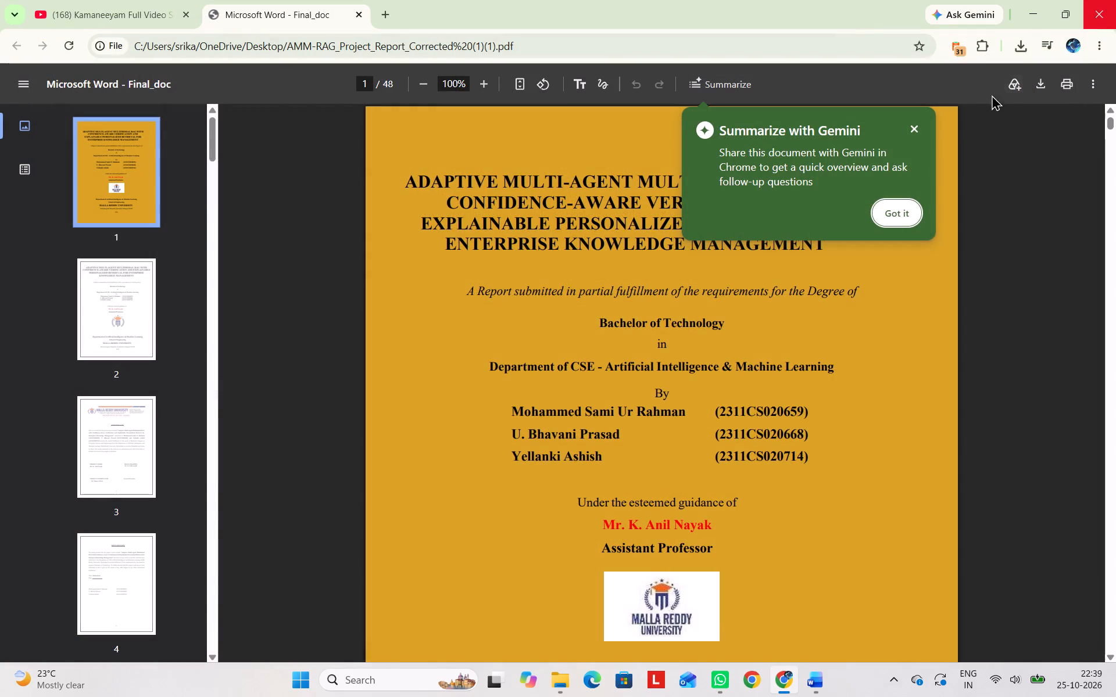
# Switch to the OpenMentor_final_Documentation document in Word.
pyautogui.hotkey('alt', 'Tab')
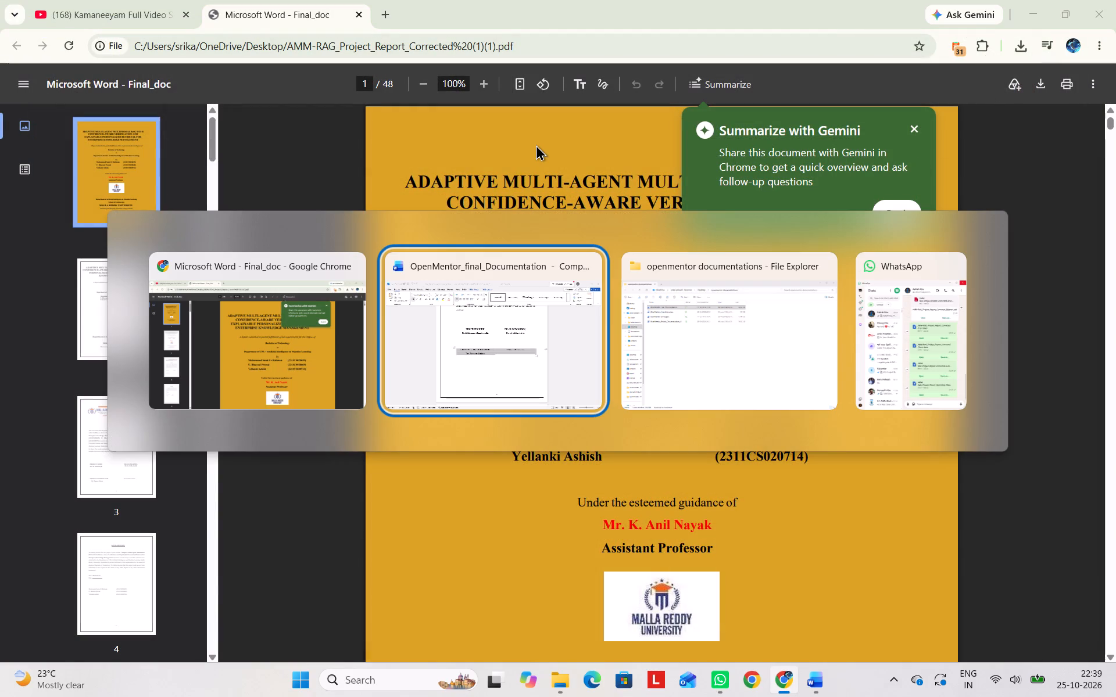
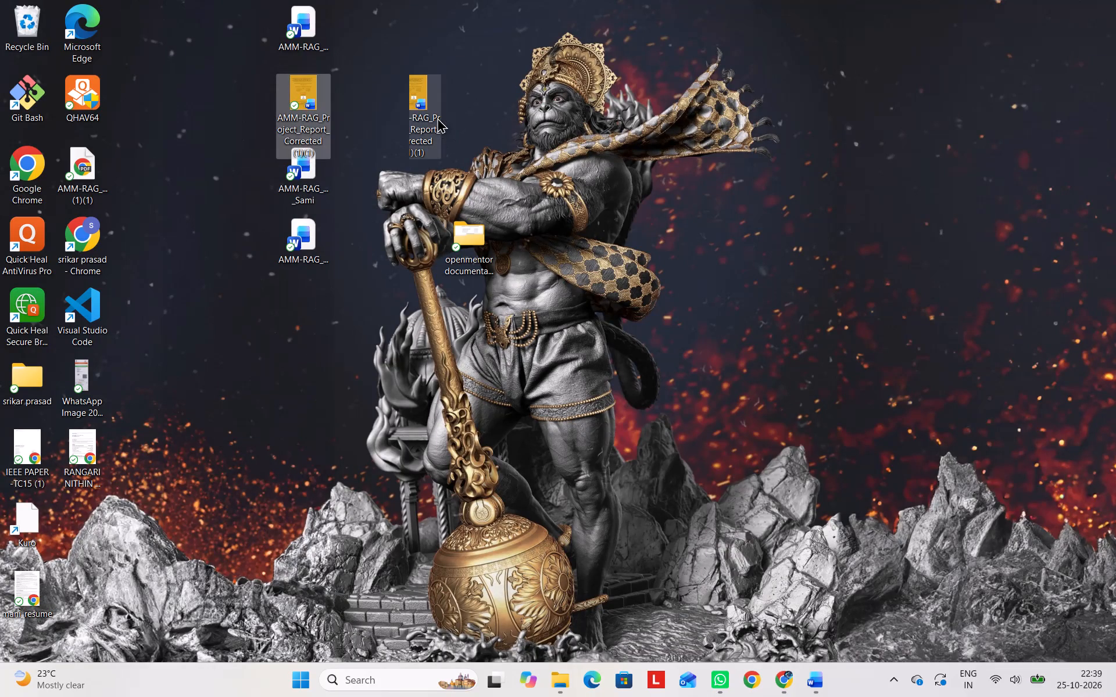
# Open the Word document AMM-RAG_Project_Report_Corrected (1)(1) from the desktop.
pyautogui.click(472, 240)
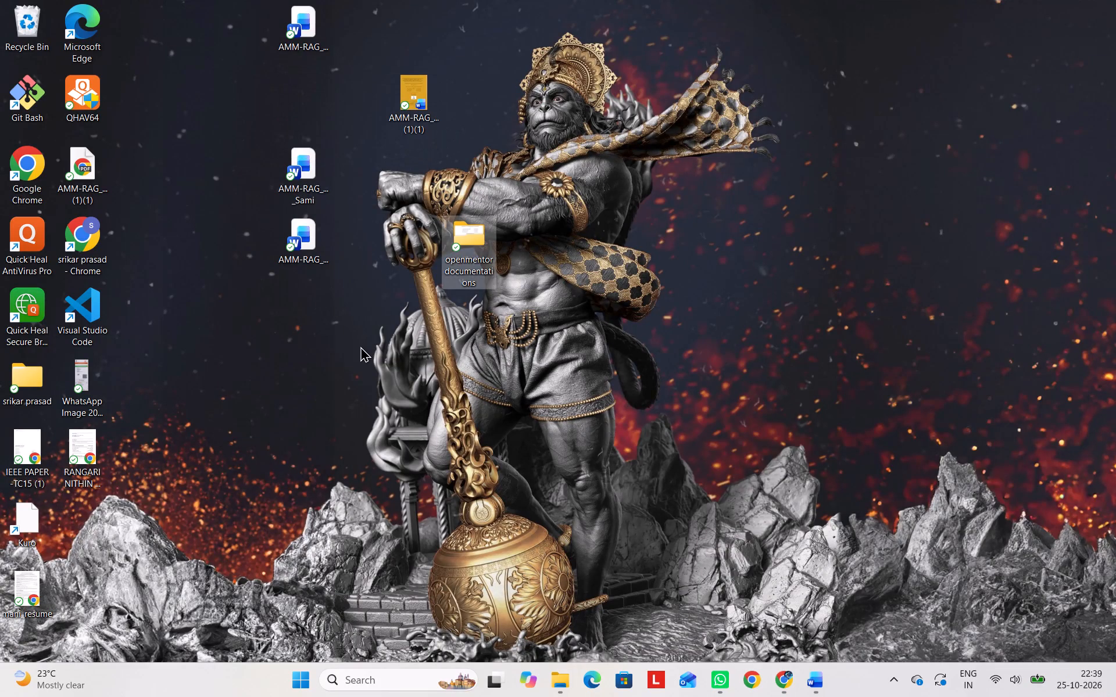
pyautogui.click(360, 346)
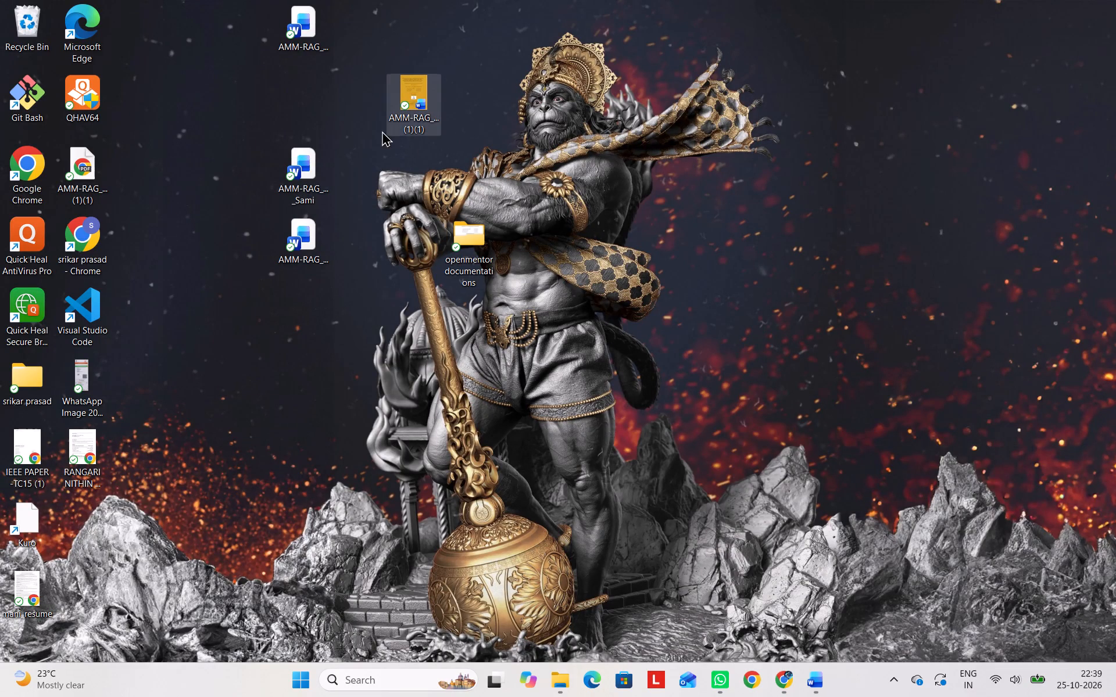
pyautogui.click(415, 106)
pyautogui.click(415, 106)
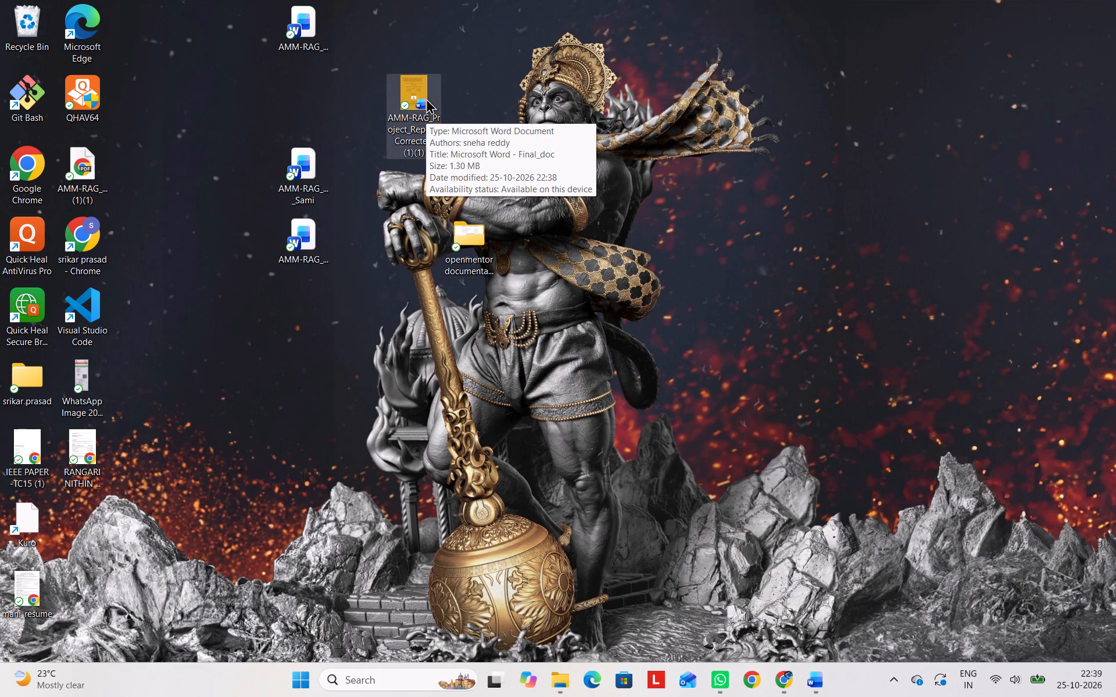
# Move the exported AMM-RAG report PDF to an empty area of the desktop.
pyautogui.click(591, 32)
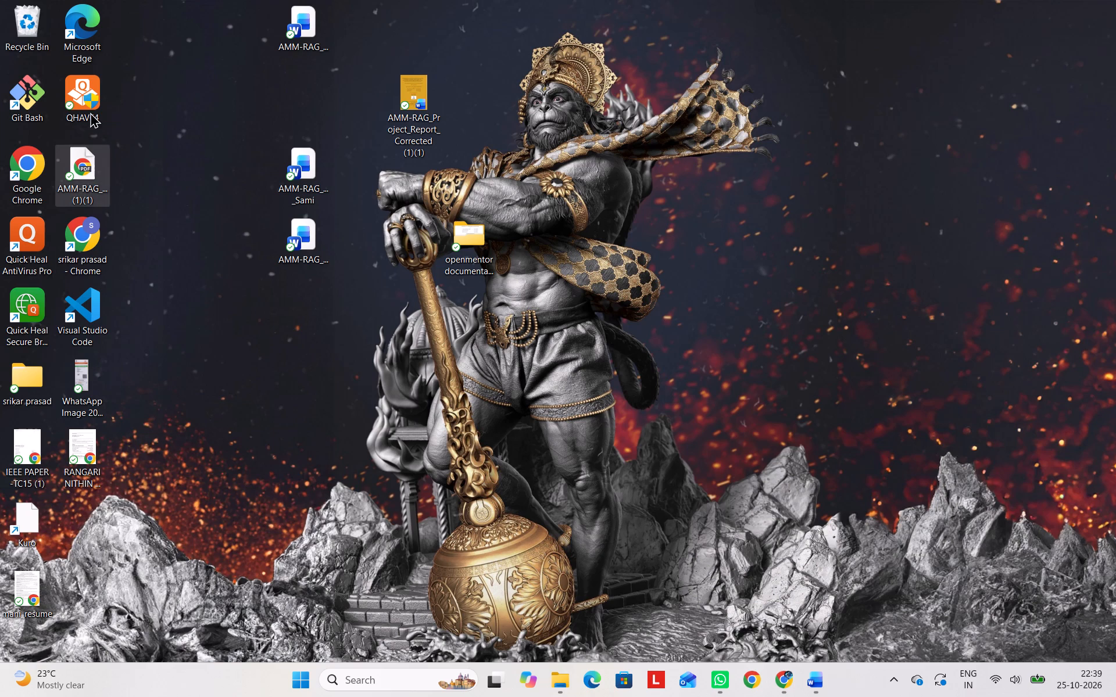
pyautogui.moveTo(78, 177); pyautogui.dragTo(219, 382)
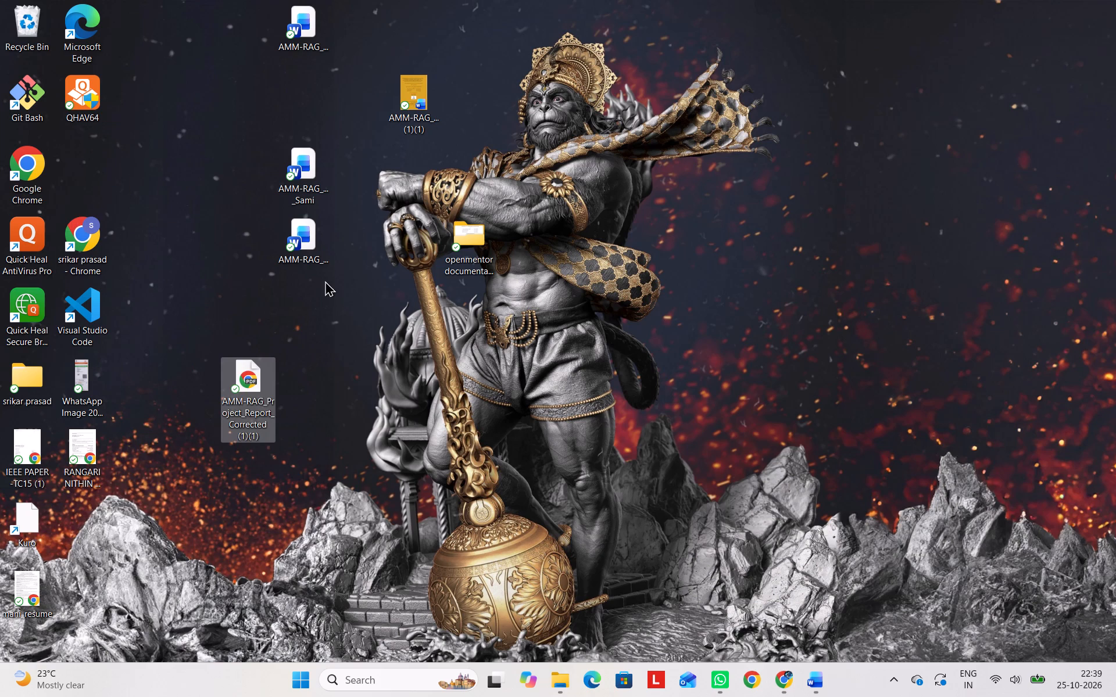
# Open the AMM-RAG_Project_Report_Corrected_Bhavani document and go to the signature area of its certificate page.
pyautogui.click(309, 55)
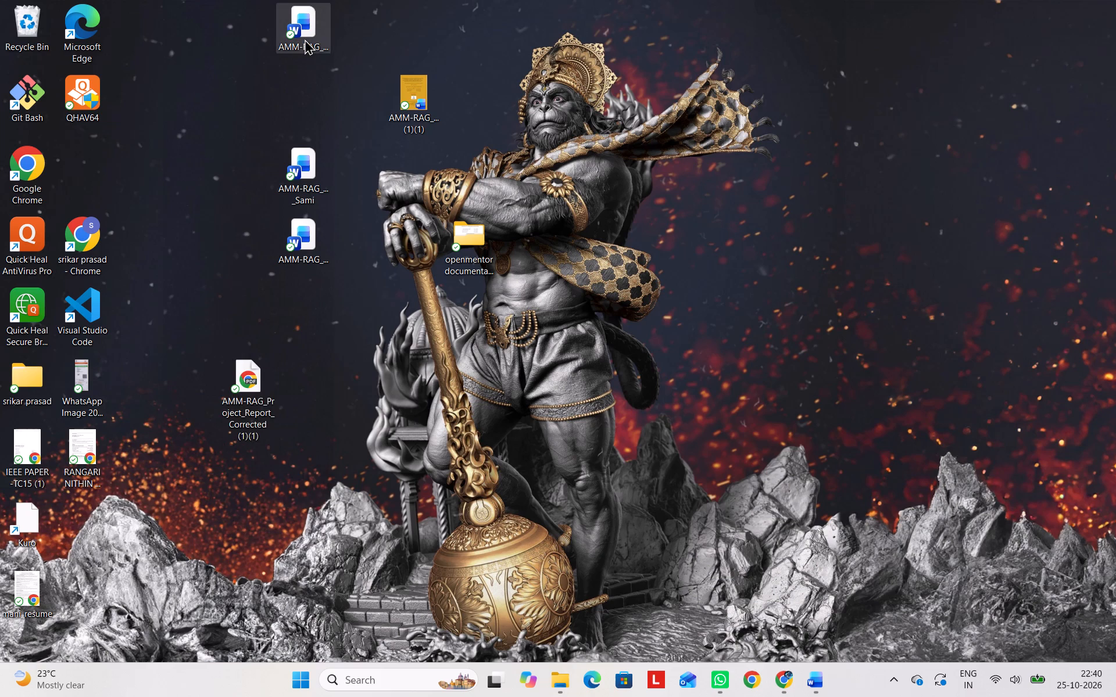
pyautogui.doubleClick(305, 39)
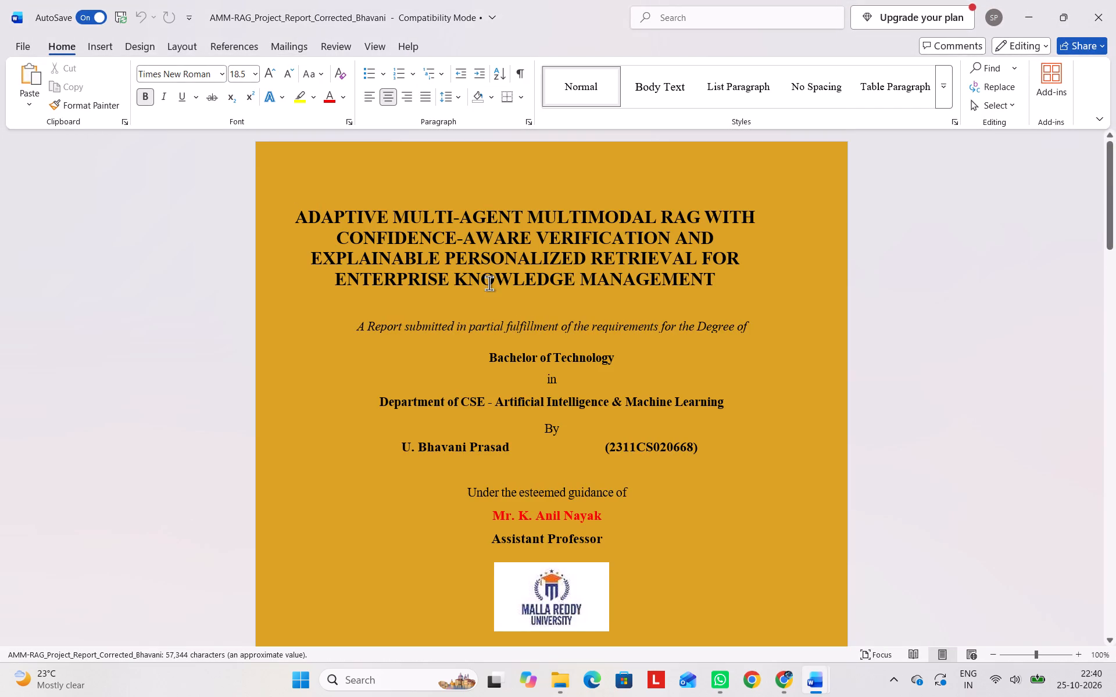
pyautogui.scroll(-1, 489, 283)
pyautogui.scroll(-4, 530, 379)
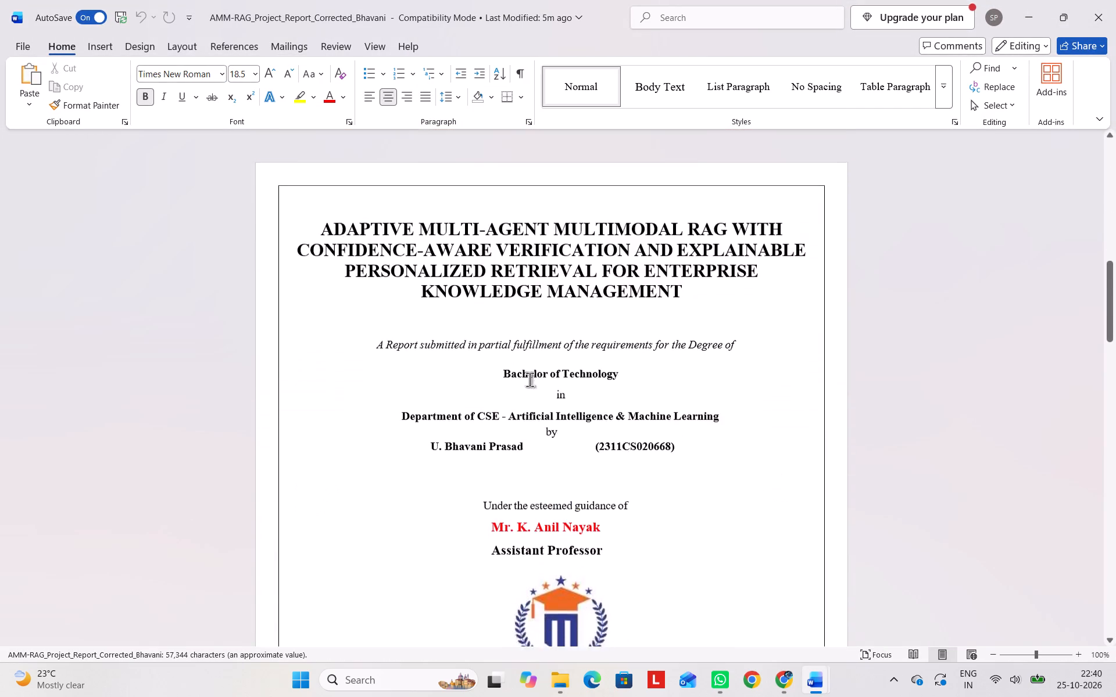
pyautogui.scroll(-7, 530, 379)
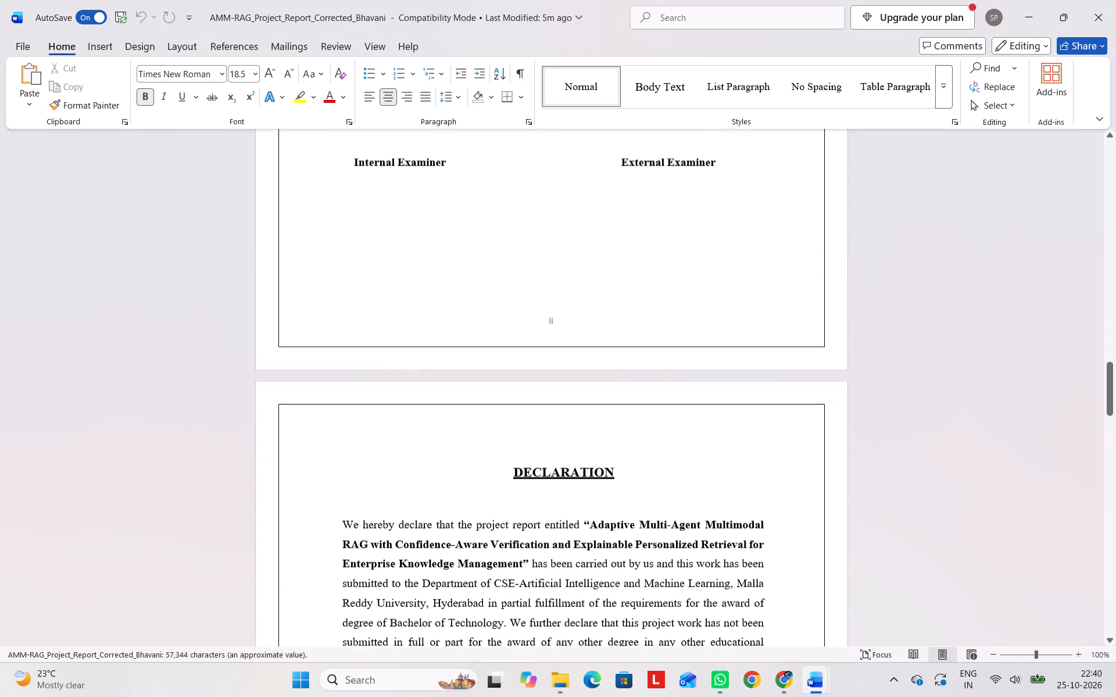
pyautogui.scroll(2, 530, 379)
# Switch to OpenMentor_final_Documentation and copy the certificate's table holding PROJECT CO-ORDINATOR and External Examiner.
pyautogui.hotkey('alt', 'Tab')
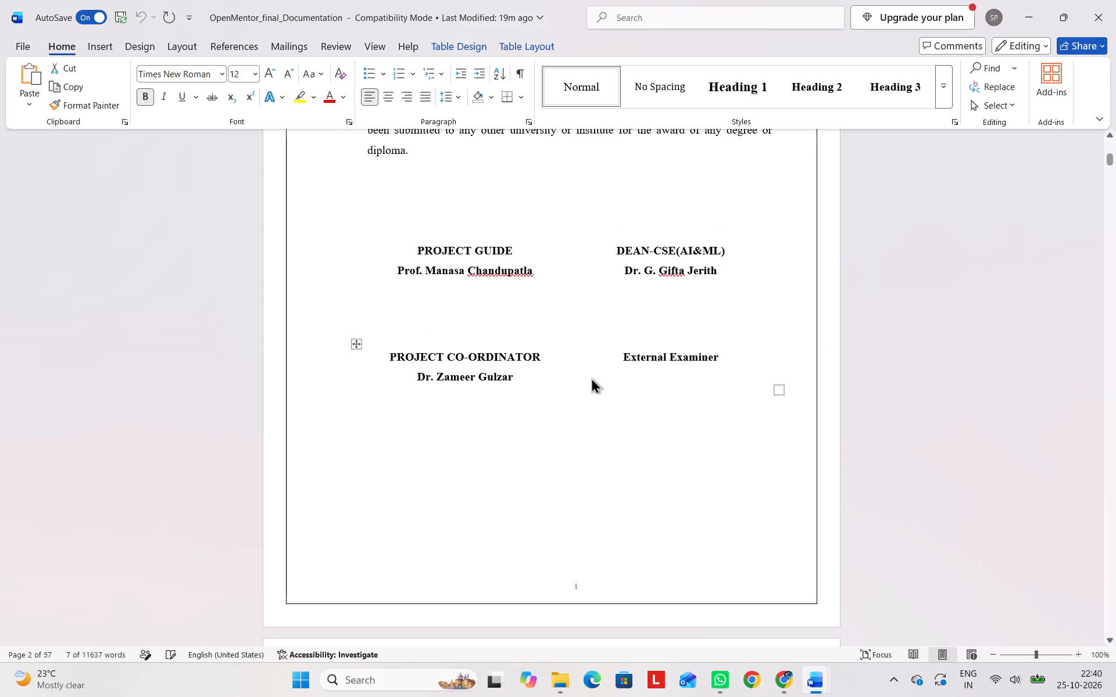
pyautogui.click(591, 378)
pyautogui.click(356, 343)
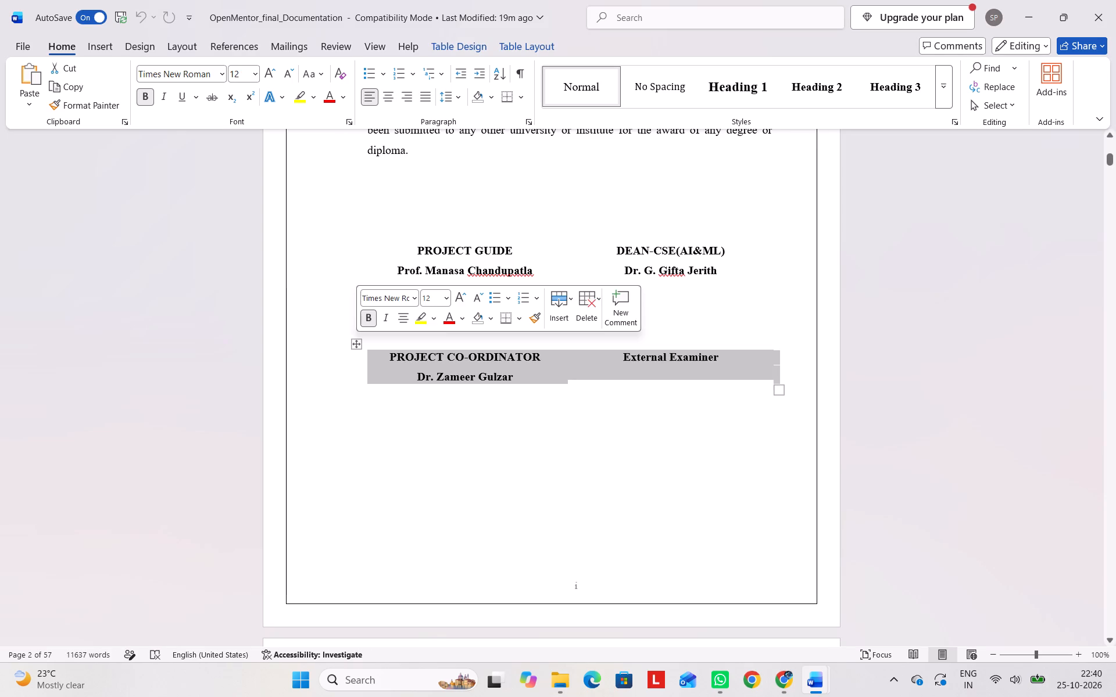
pyautogui.hotkey('ctrl', 'c')
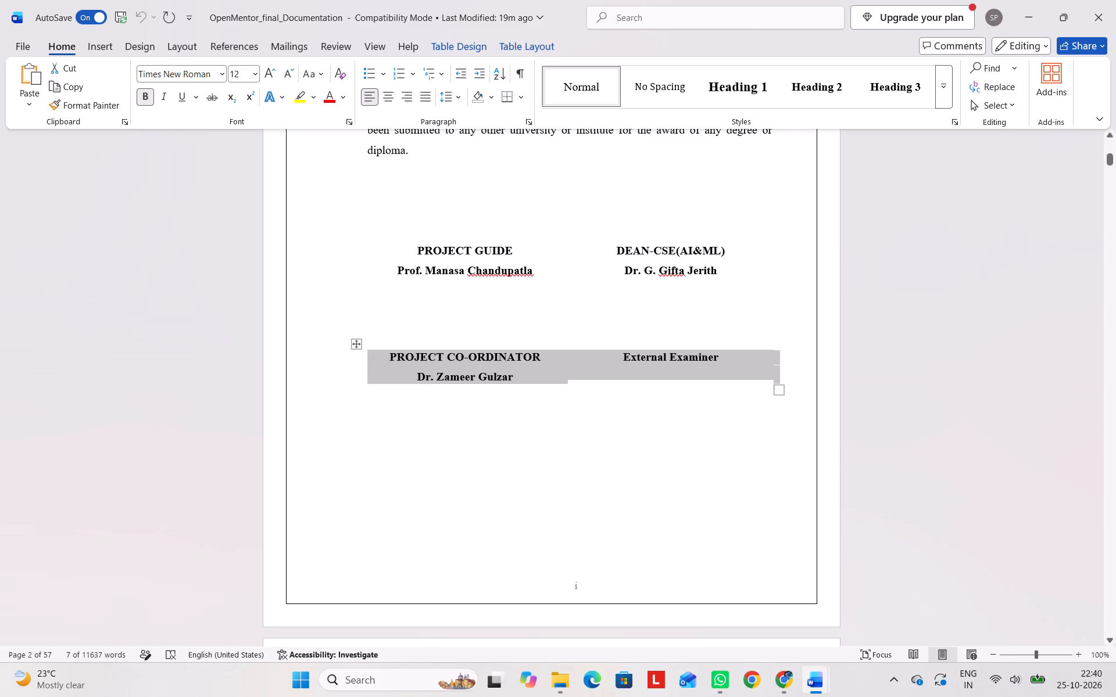
# Review the certificate, acknowledgement, abstract and table of contents pages of OpenMentor_final_Documentation.
pyautogui.scroll(2, 560, 455)
pyautogui.scroll(-2, 560, 455)
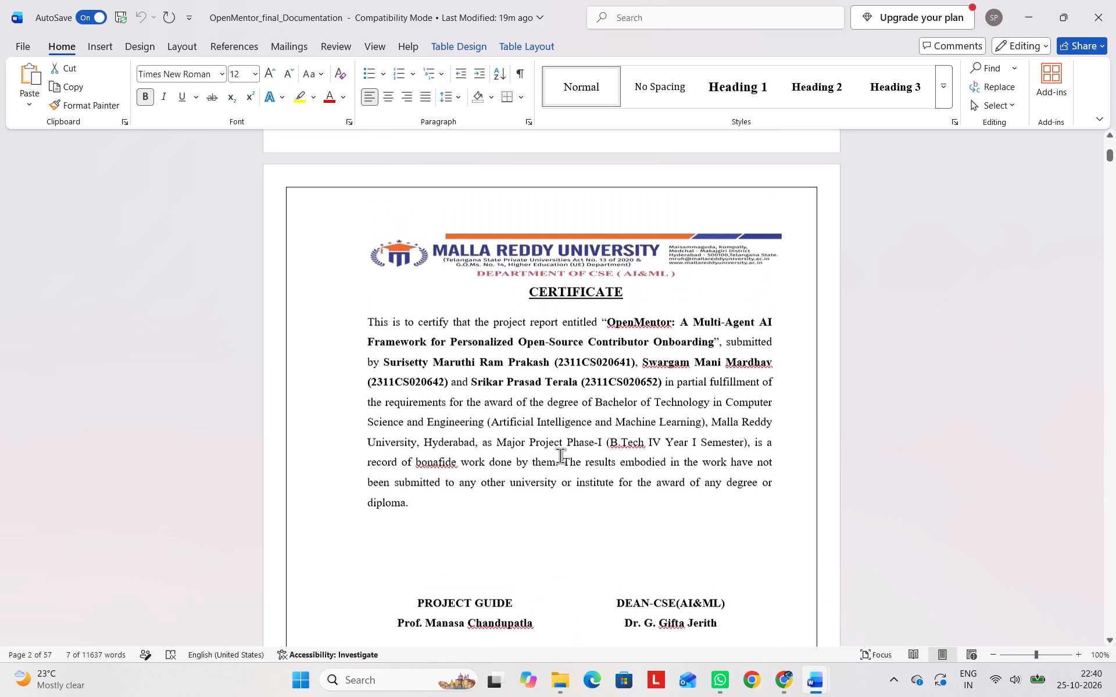
pyautogui.scroll(-2, 560, 455)
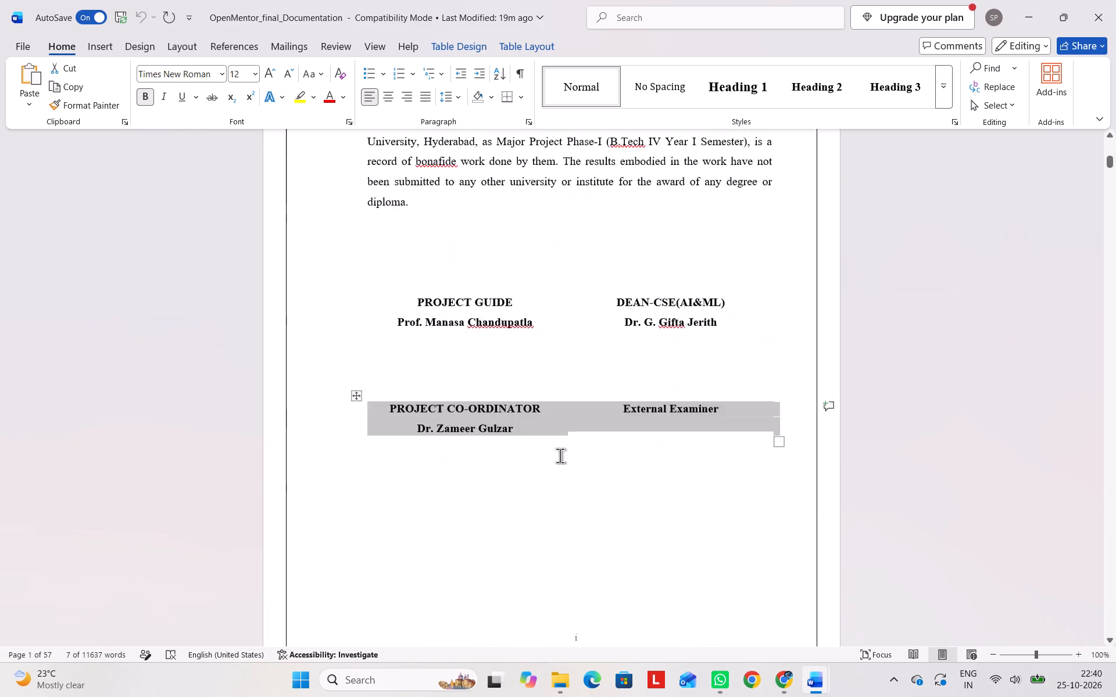
pyautogui.scroll(-7, 560, 455)
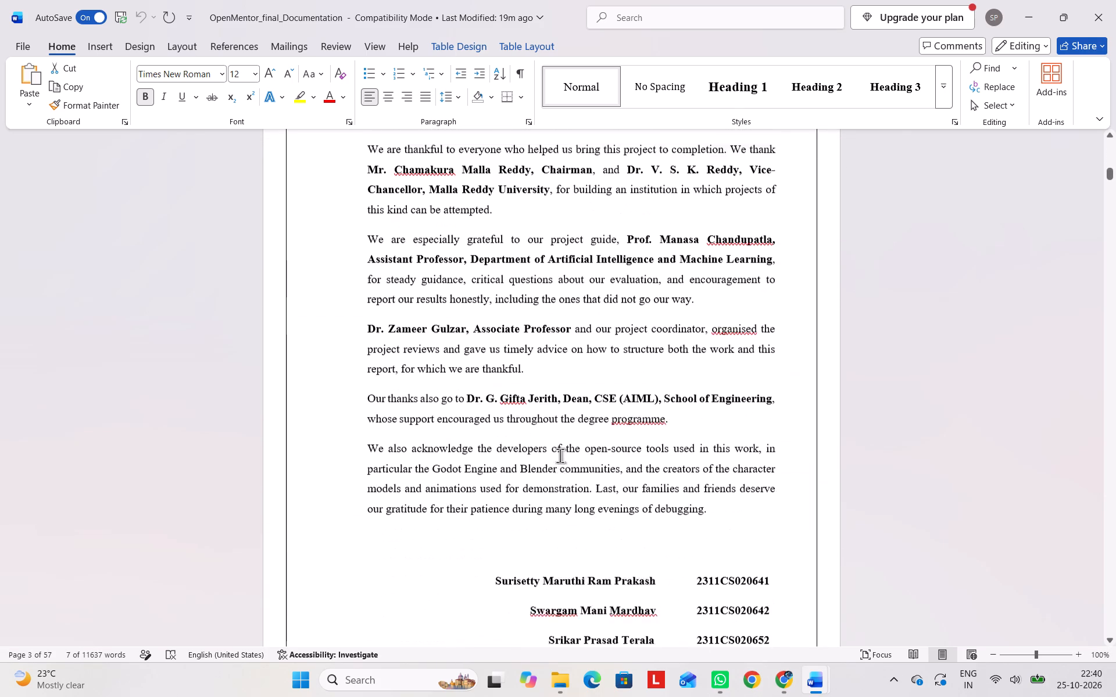
pyautogui.scroll(-5, 560, 455)
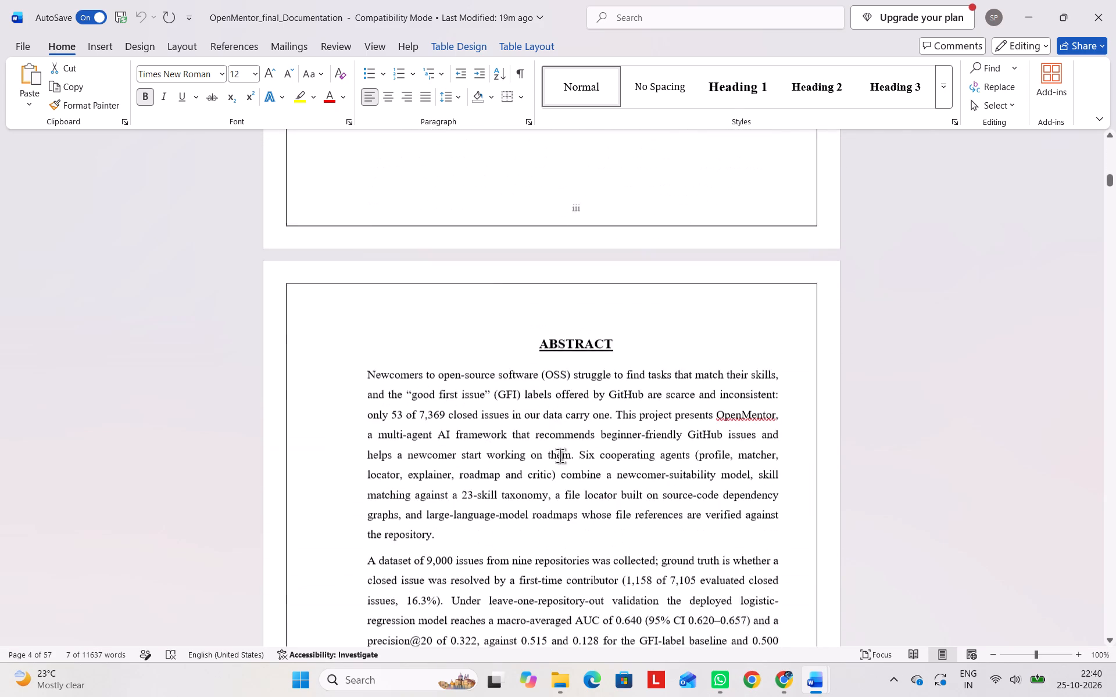
pyautogui.scroll(-3, 560, 455)
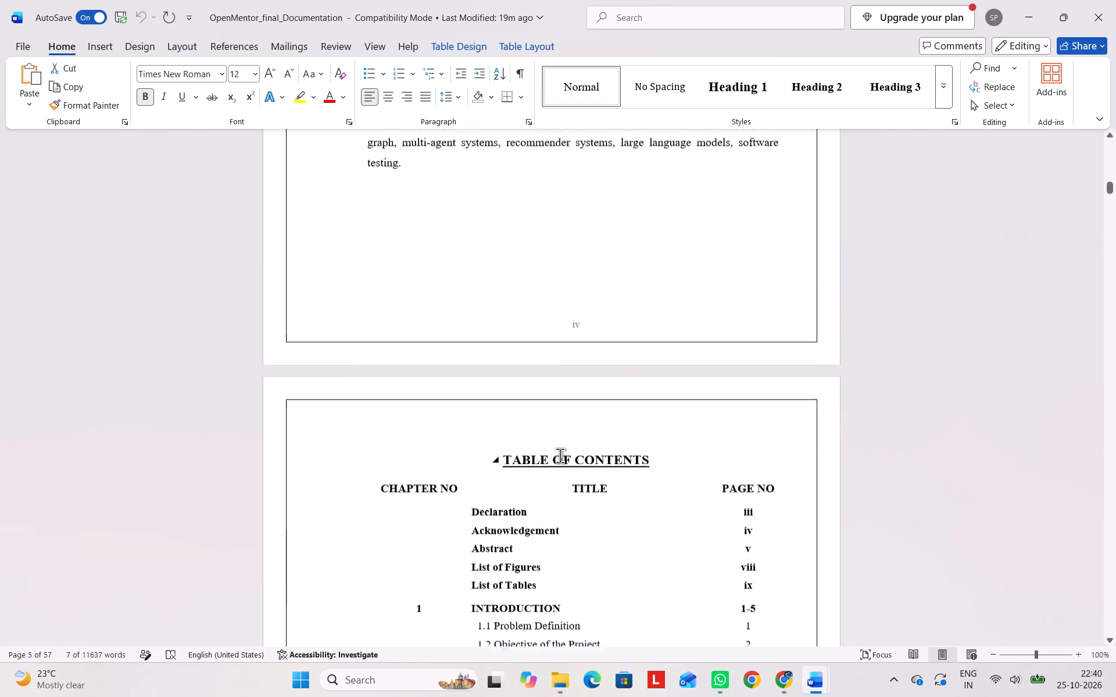
pyautogui.scroll(-1, 560, 455)
pyautogui.scroll(5, 560, 455)
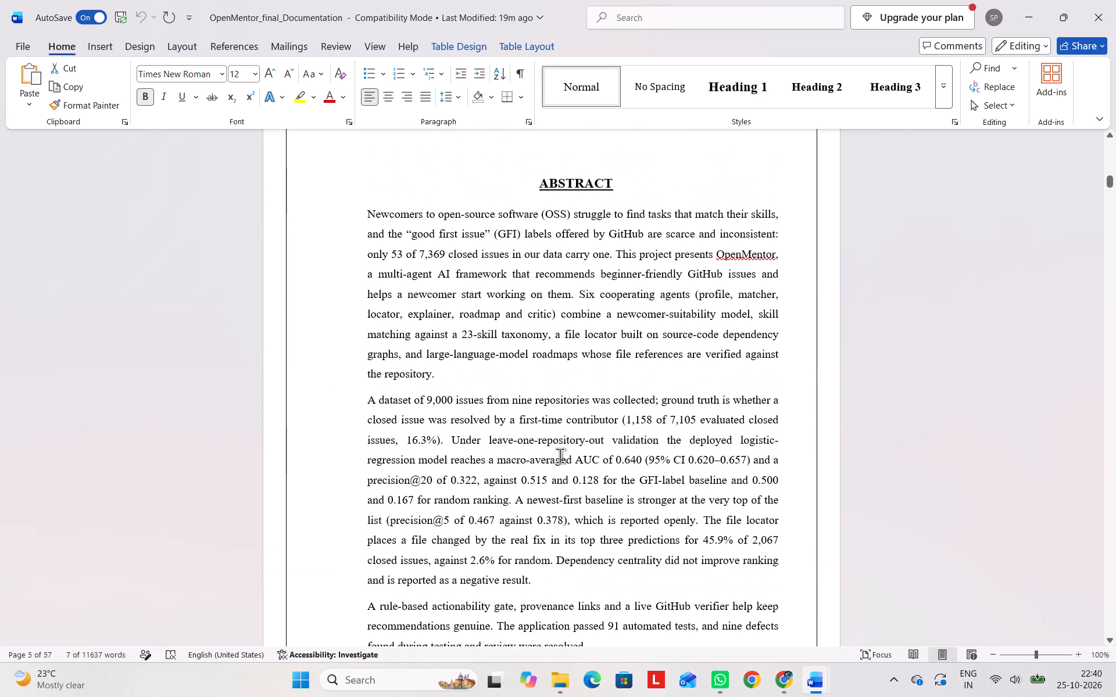
# In the Bhavani report's certificate, replace the Internal Examiner and External Examiner line with the copied signature table.
pyautogui.hotkey('alt', 'Tab')
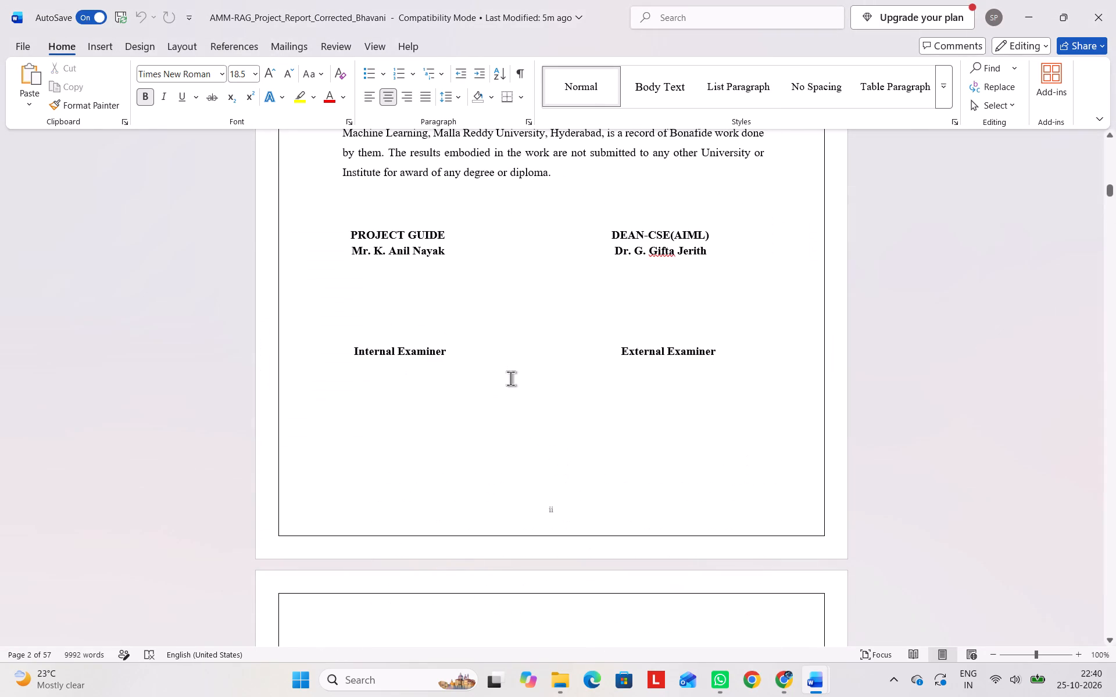
pyautogui.scroll(1, 518, 395)
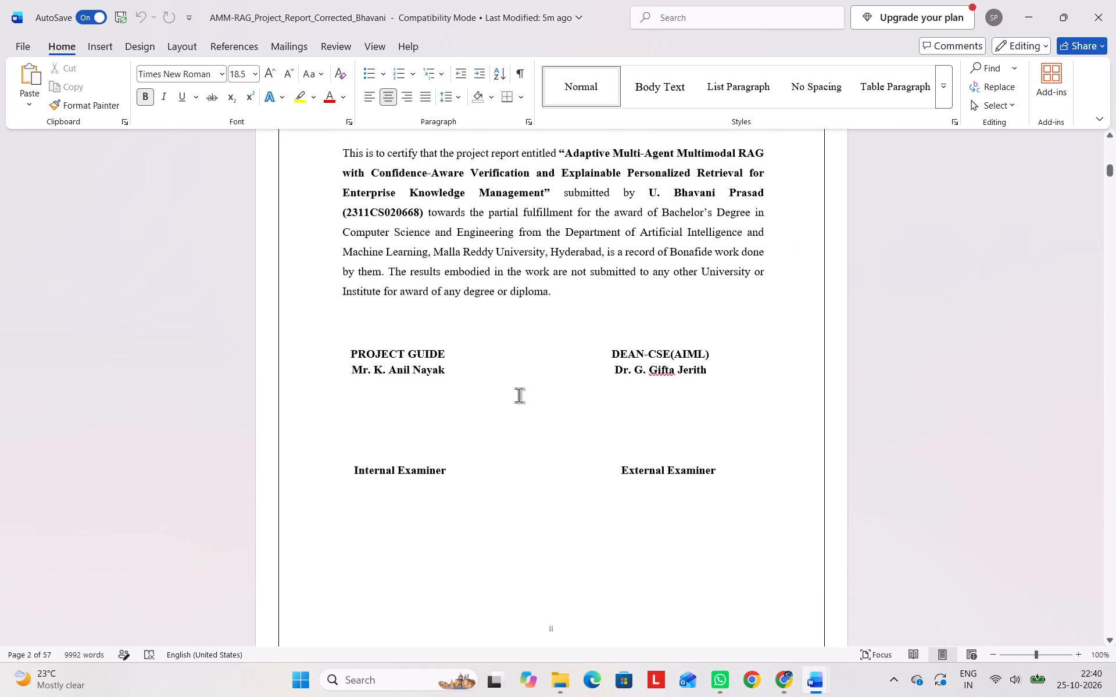
pyautogui.moveTo(352, 469); pyautogui.dragTo(574, 475)
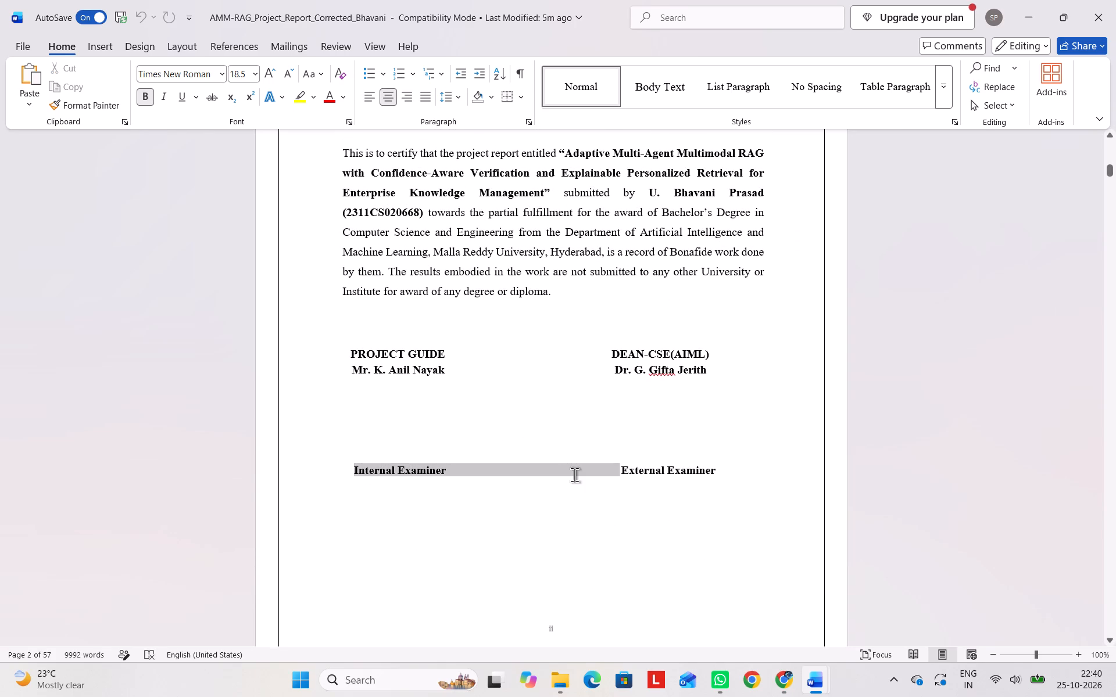
pyautogui.moveTo(574, 475); pyautogui.dragTo(756, 476)
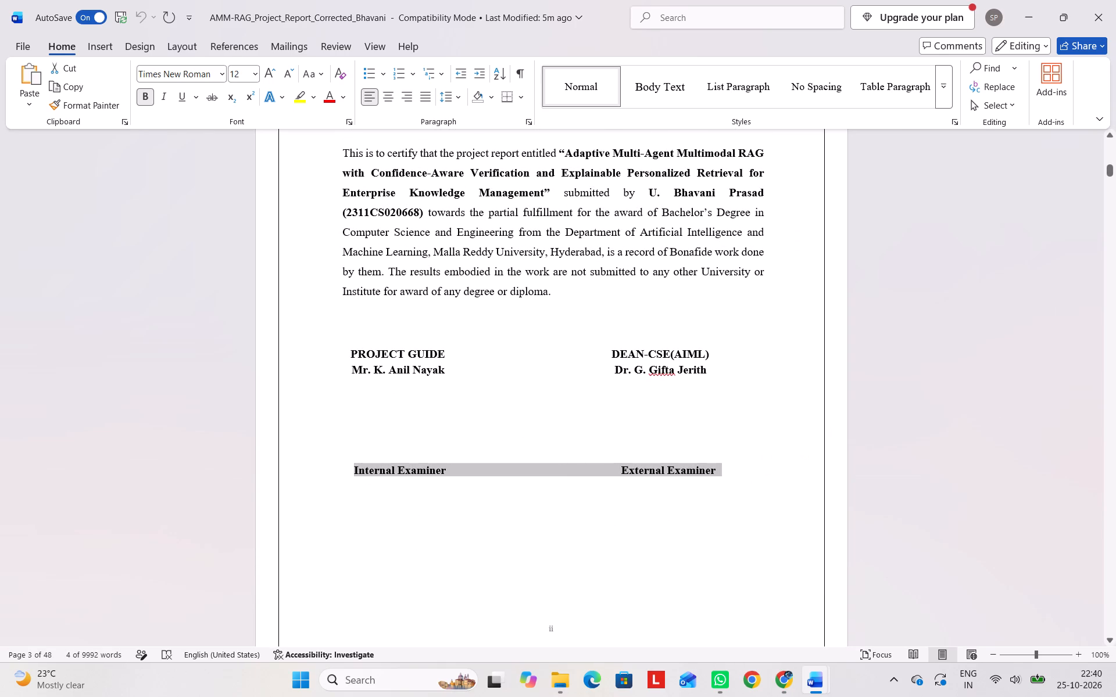
pyautogui.hotkey('ctrl', 'v')
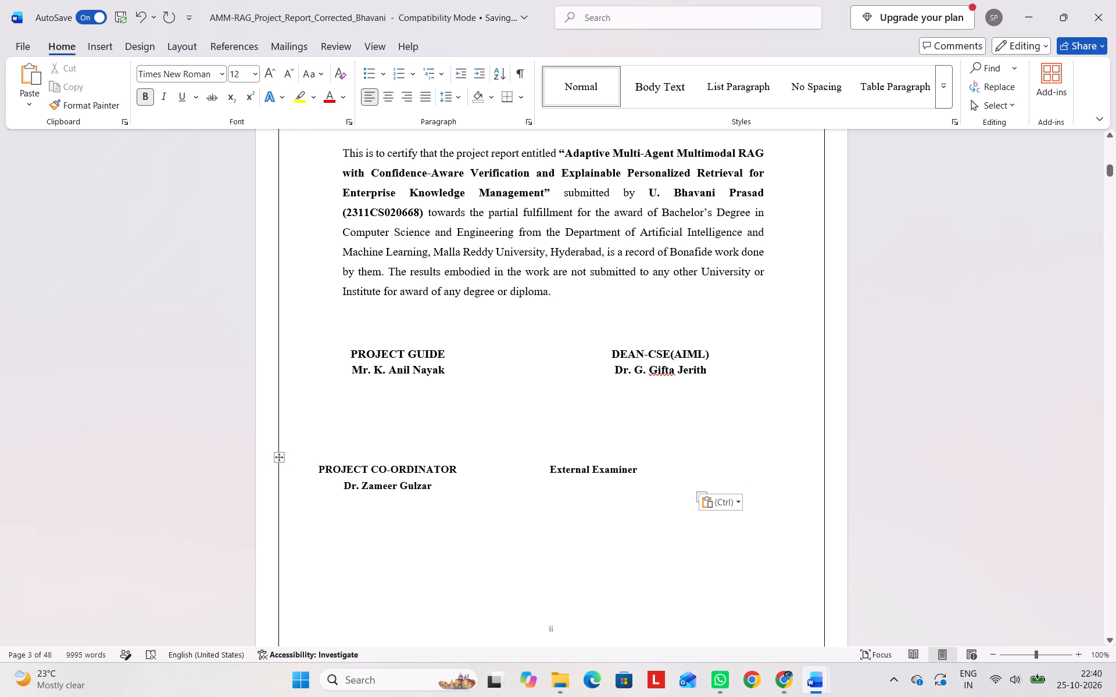
# Move the pasted signature table sideways so it lines up beneath the PROJECT GUIDE and DEAN-CSE(AIML) signature block.
pyautogui.moveTo(279, 458); pyautogui.dragTo(345, 454)
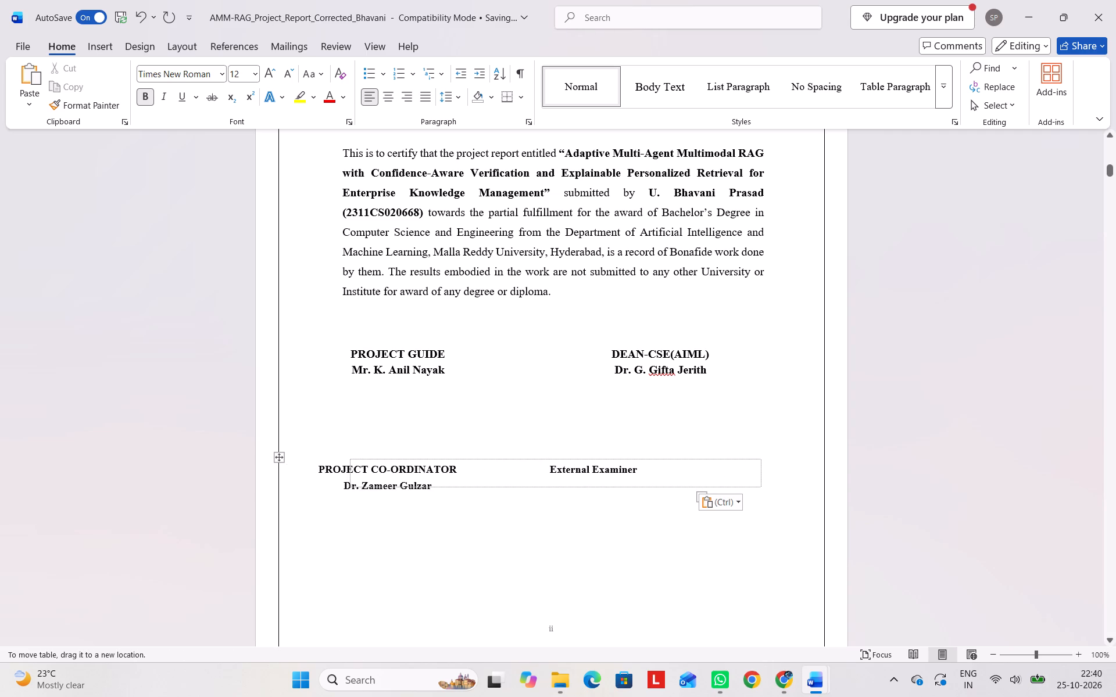
pyautogui.moveTo(345, 454); pyautogui.dragTo(349, 454)
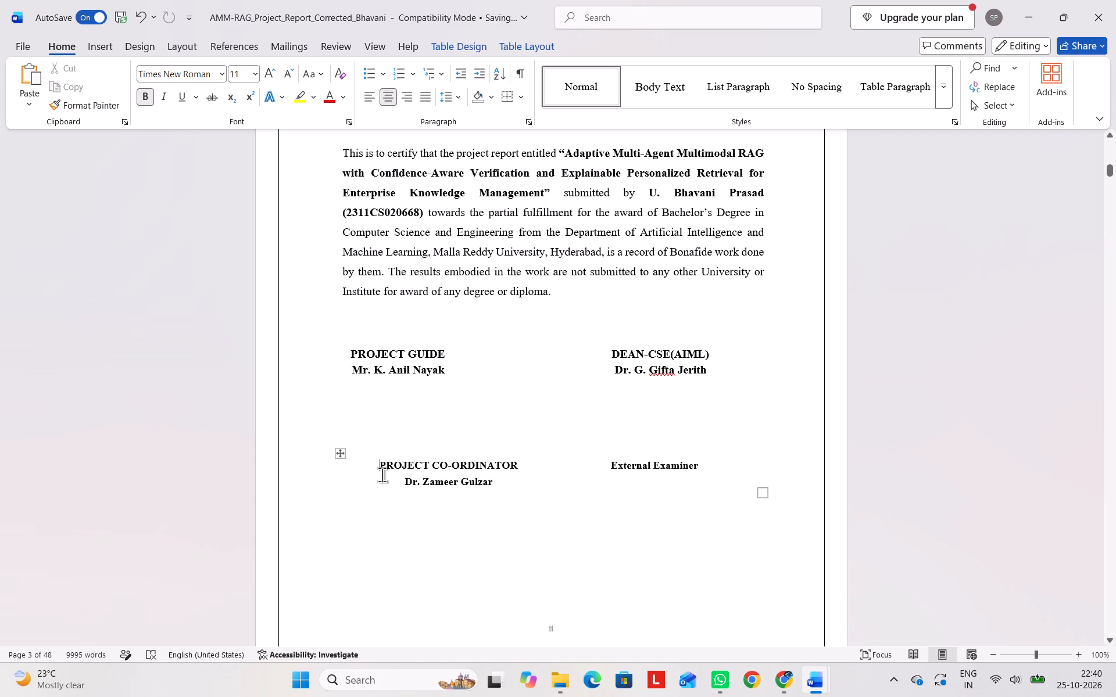
# Remove the centring and indent from PROJECT CO-ORDINATOR and the name beneath it, and indent the name by five spaces.
pyautogui.press('BackSpace')
pyautogui.press('BackSpace')
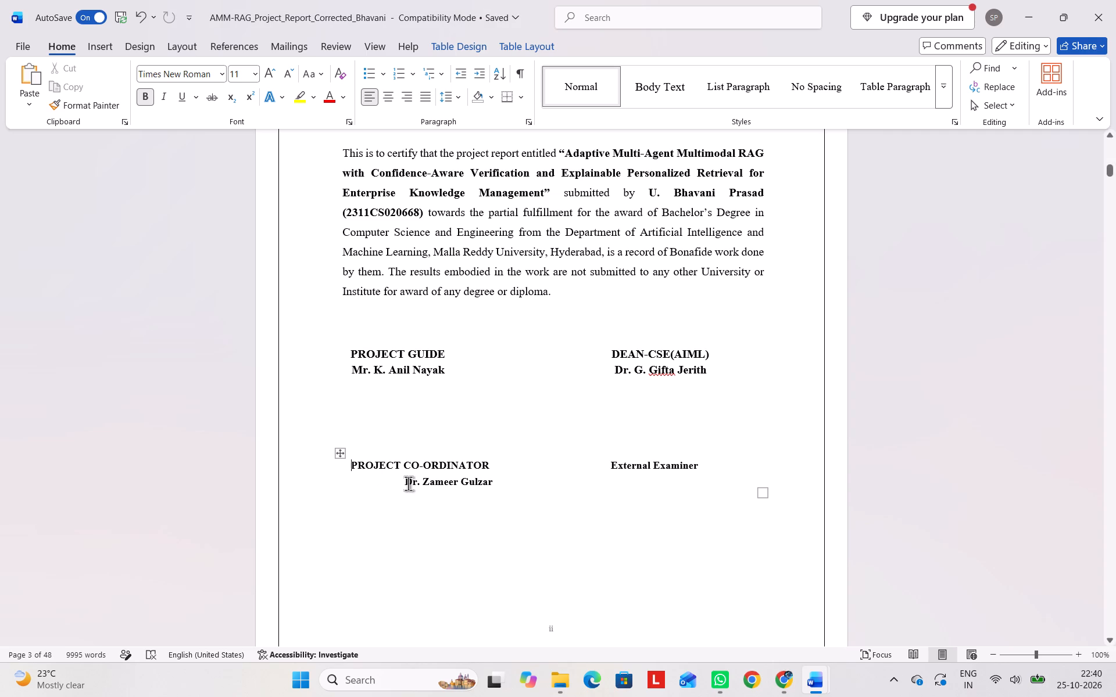
pyautogui.click(408, 483)
pyautogui.press('BackSpace')
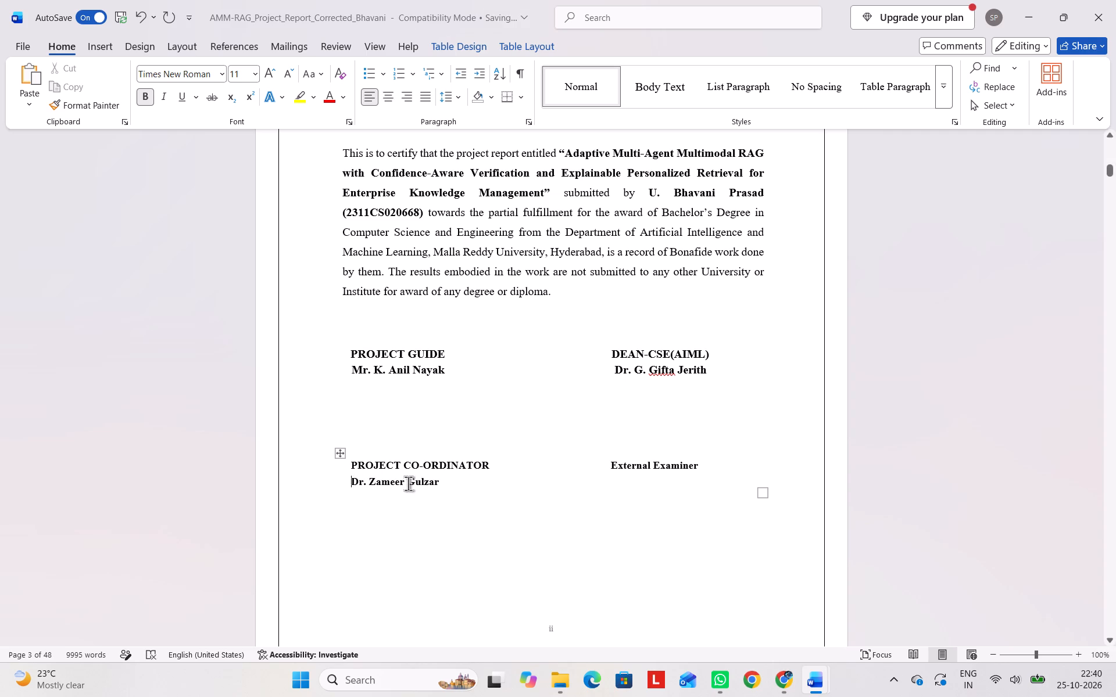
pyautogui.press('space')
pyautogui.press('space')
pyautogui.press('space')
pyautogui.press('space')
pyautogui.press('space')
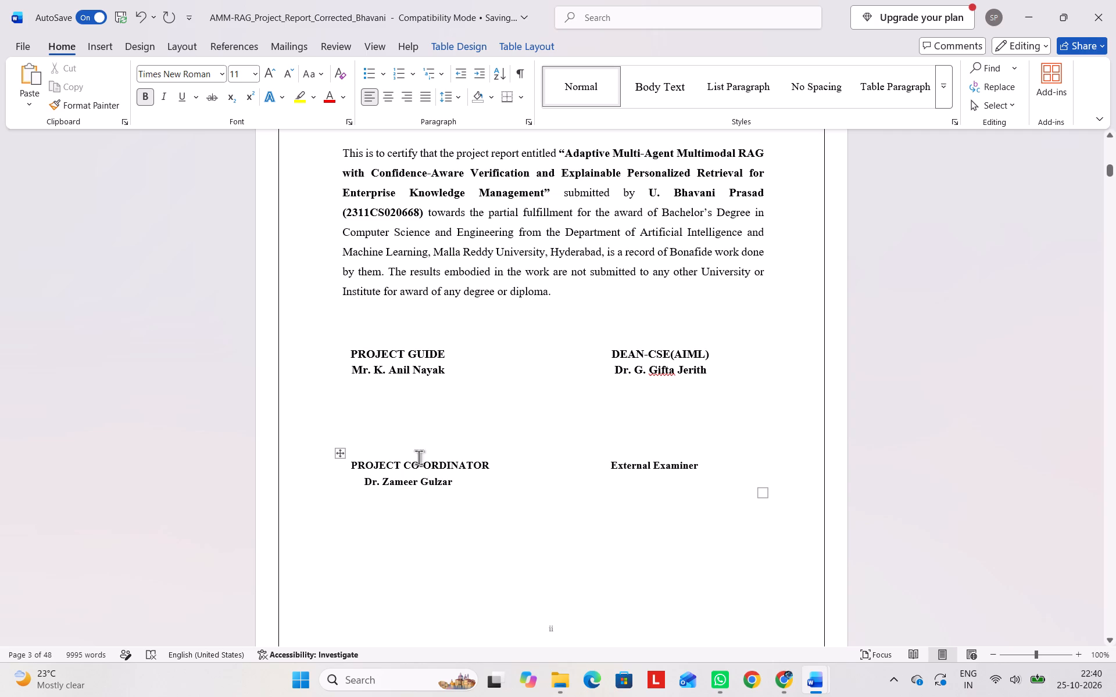
# Insert five spaces before External Examiner in the signature table to shift it under the DEAN-CSE(AIML) block.
pyautogui.click(611, 468)
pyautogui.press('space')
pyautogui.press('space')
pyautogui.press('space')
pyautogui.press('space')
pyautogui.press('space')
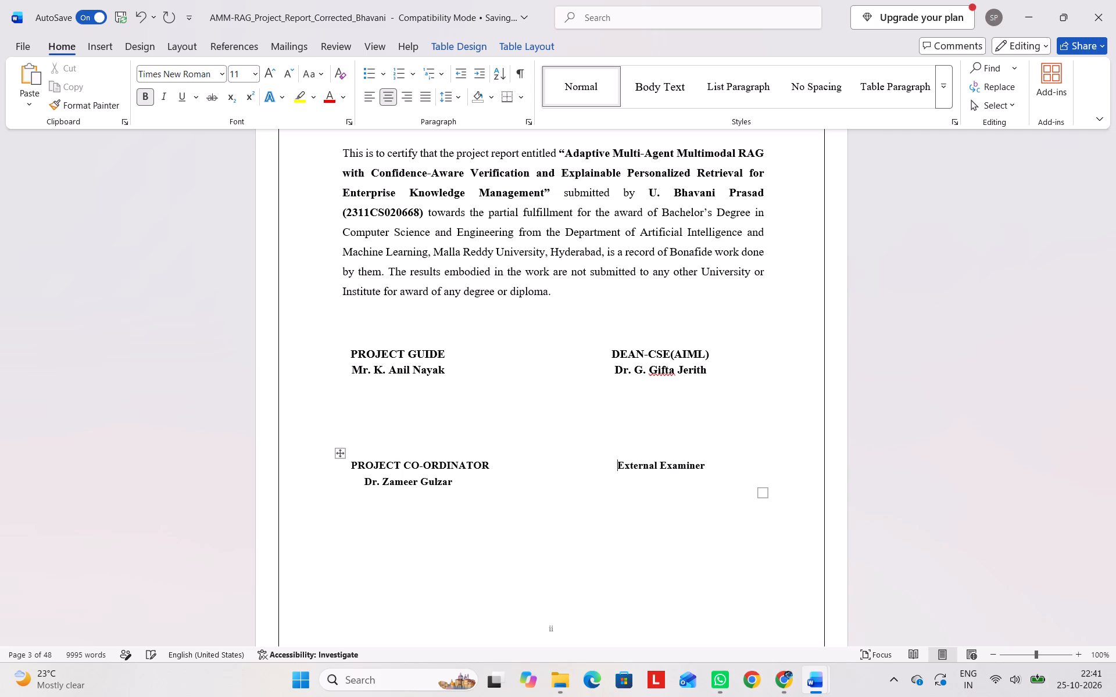
# Insert two blank lines above PROJECT GUIDE in the certificate's signature area.
pyautogui.click(349, 353)
pyautogui.click(349, 353)
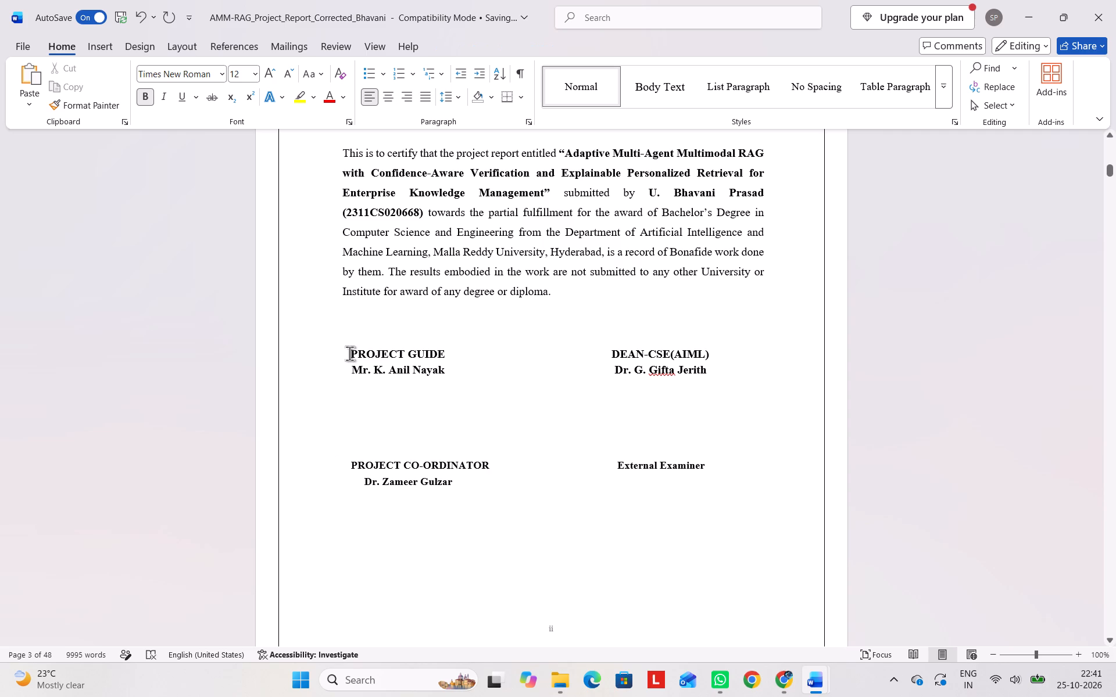
pyautogui.press('Return')
pyautogui.press('Return')
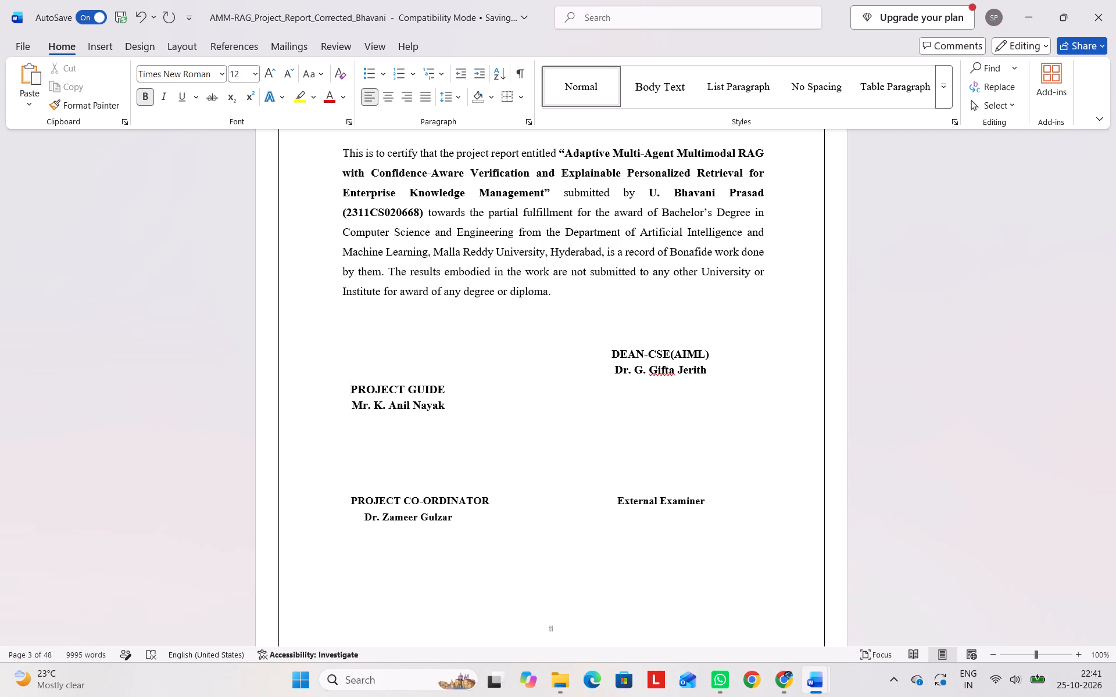
# Add one blank line above both PROJECT CO-ORDINATOR and External Examiner in the pasted signature table.
pyautogui.click(353, 497)
pyautogui.press('Return')
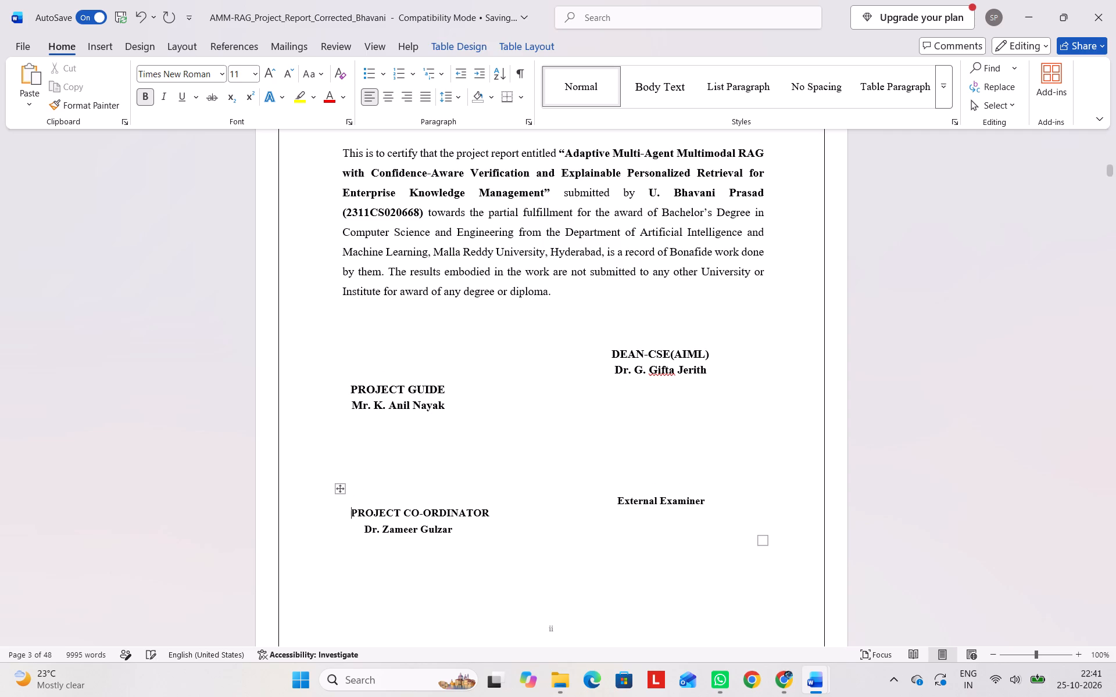
pyautogui.click(618, 487)
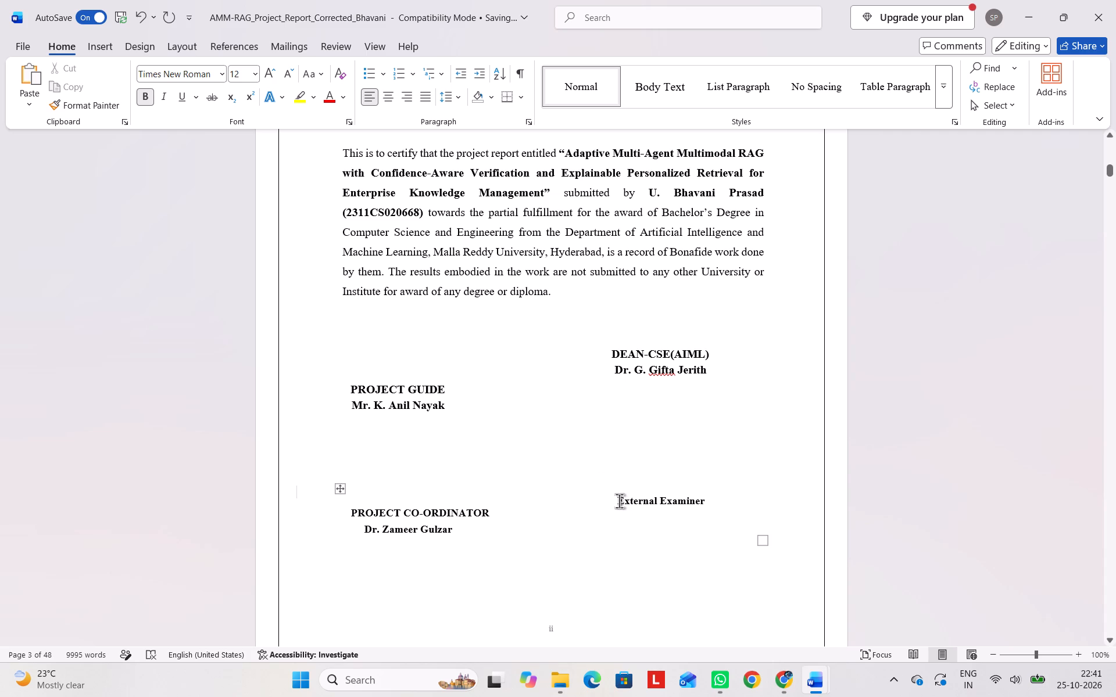
pyautogui.click(619, 501)
pyautogui.press('Return')
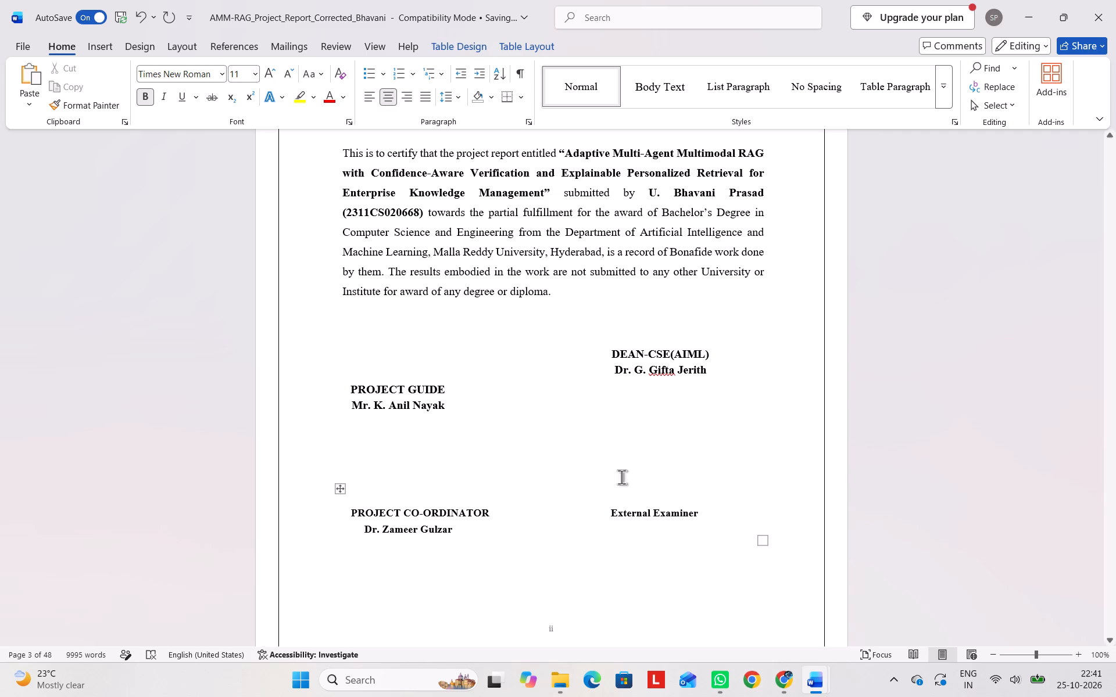
# Shift the DEAN-CSE(AIML) signature block down by two lines to level it with the PROJECT GUIDE block.
pyautogui.click(616, 352)
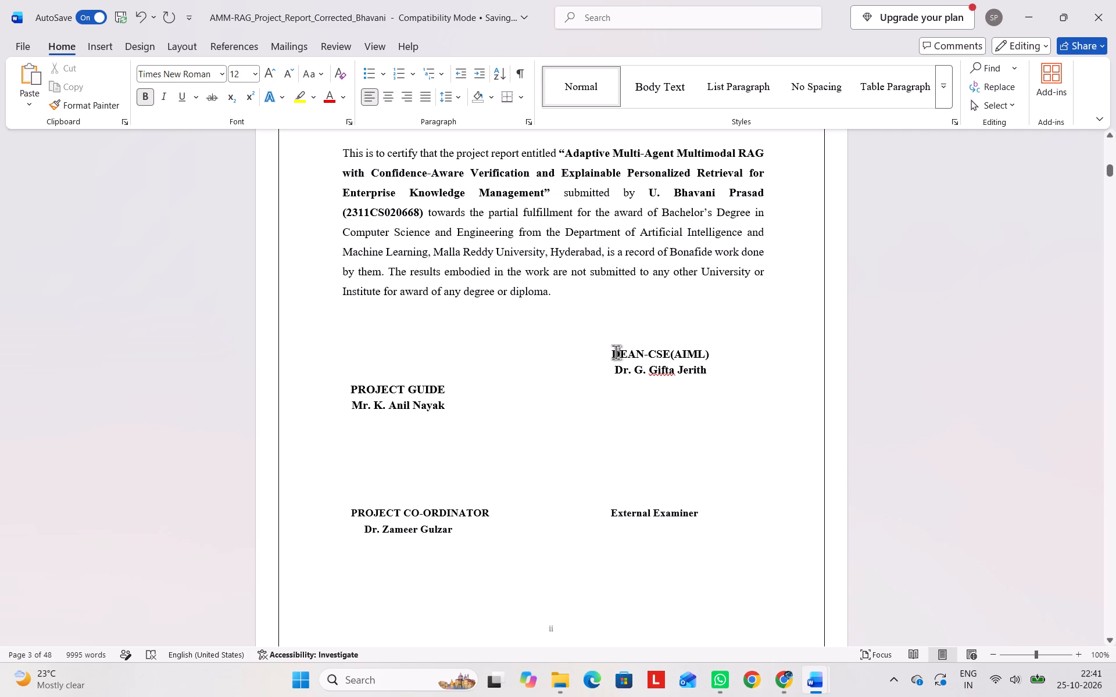
pyautogui.press('Left')
pyautogui.press('Return')
pyautogui.press('Return')
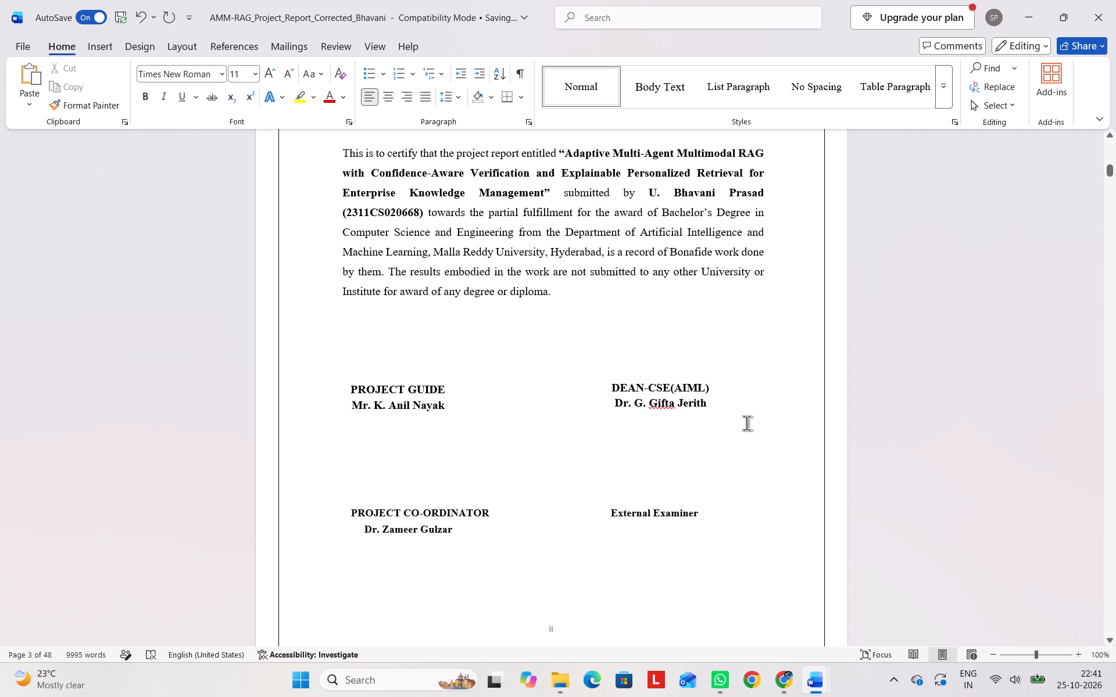
# Replace the project coordinator's name in the Acknowledgement with that of the co-ordinator on the certificate page, keeping the Dr. title.
pyautogui.scroll(-2, 746, 423)
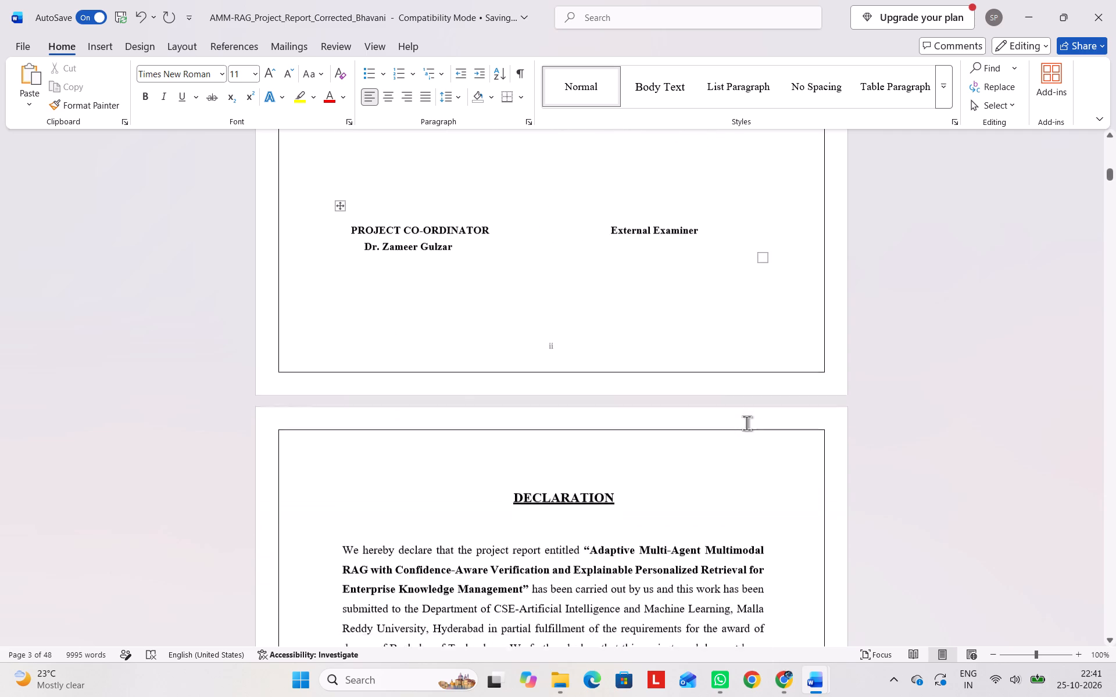
pyautogui.scroll(-7, 746, 423)
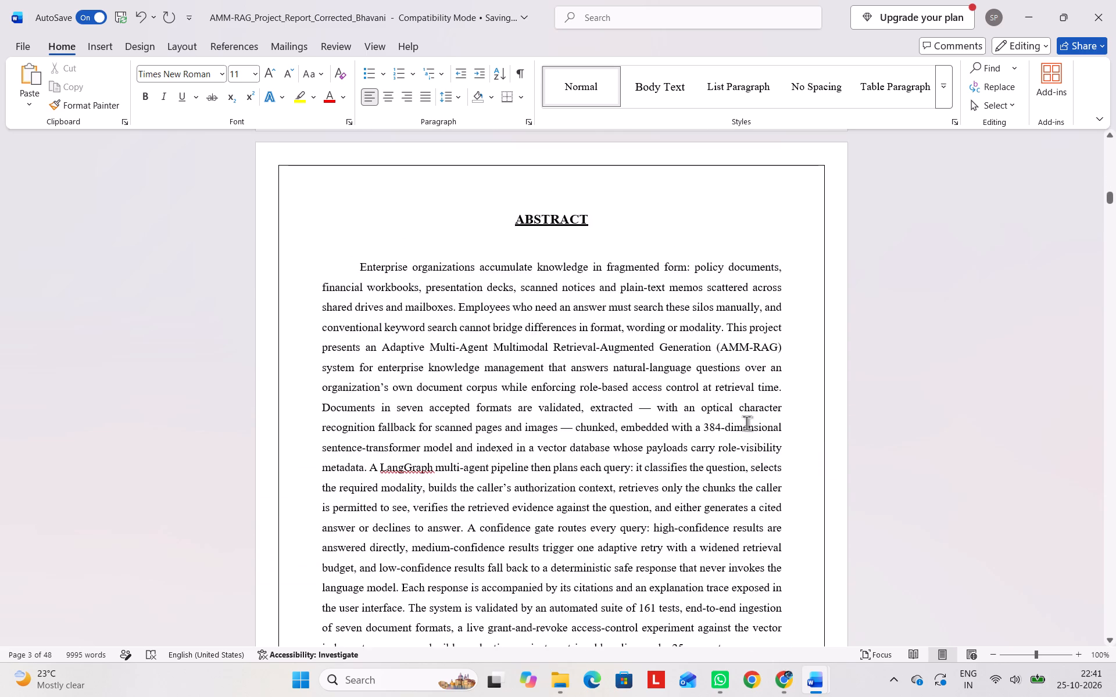
pyautogui.scroll(3, 746, 423)
pyautogui.scroll(2, 675, 397)
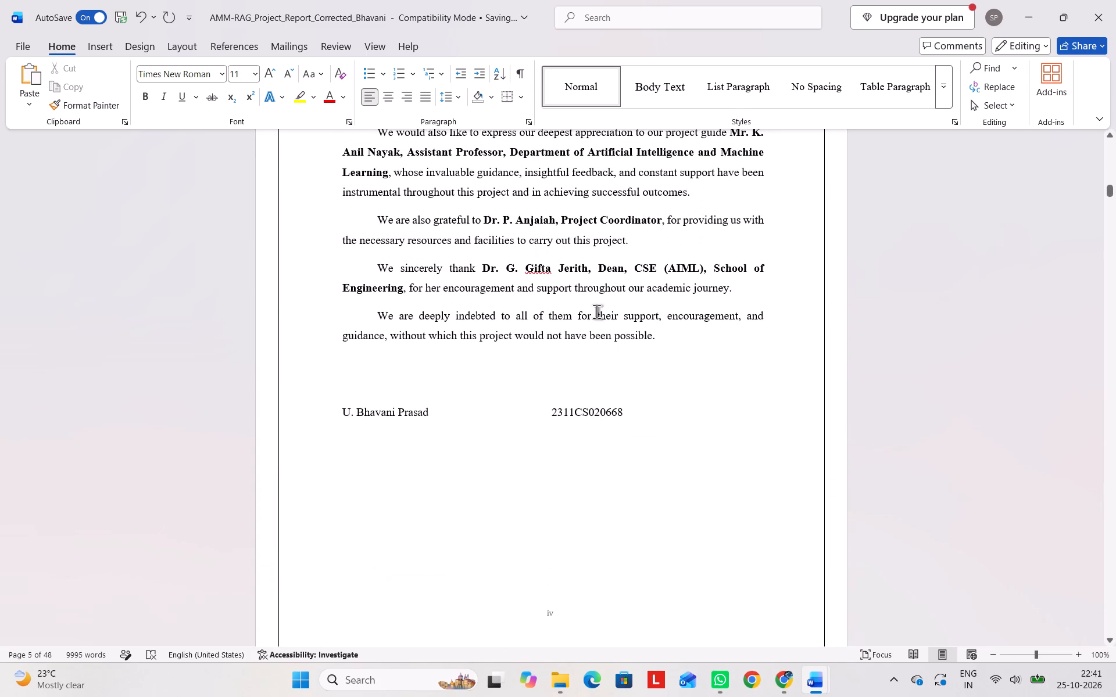
pyautogui.click(550, 222)
pyautogui.press('Right')
pyautogui.press('BackSpace')
pyautogui.press('BackSpace')
pyautogui.press('BackSpace')
pyautogui.press('BackSpace')
pyautogui.press('BackSpace')
pyautogui.press('BackSpace')
pyautogui.press('BackSpace')
pyautogui.press('BackSpace')
pyautogui.press('BackSpace')
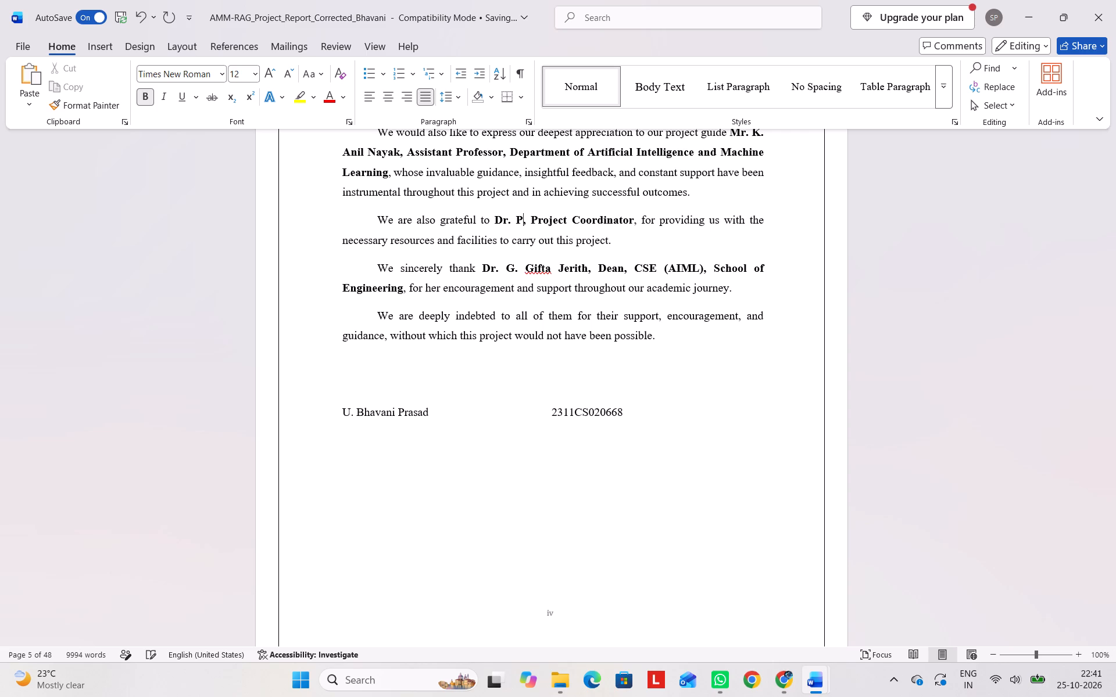
pyautogui.press('BackSpace')
pyautogui.write('Zam')
pyautogui.write('eer')
pyautogui.press('space')
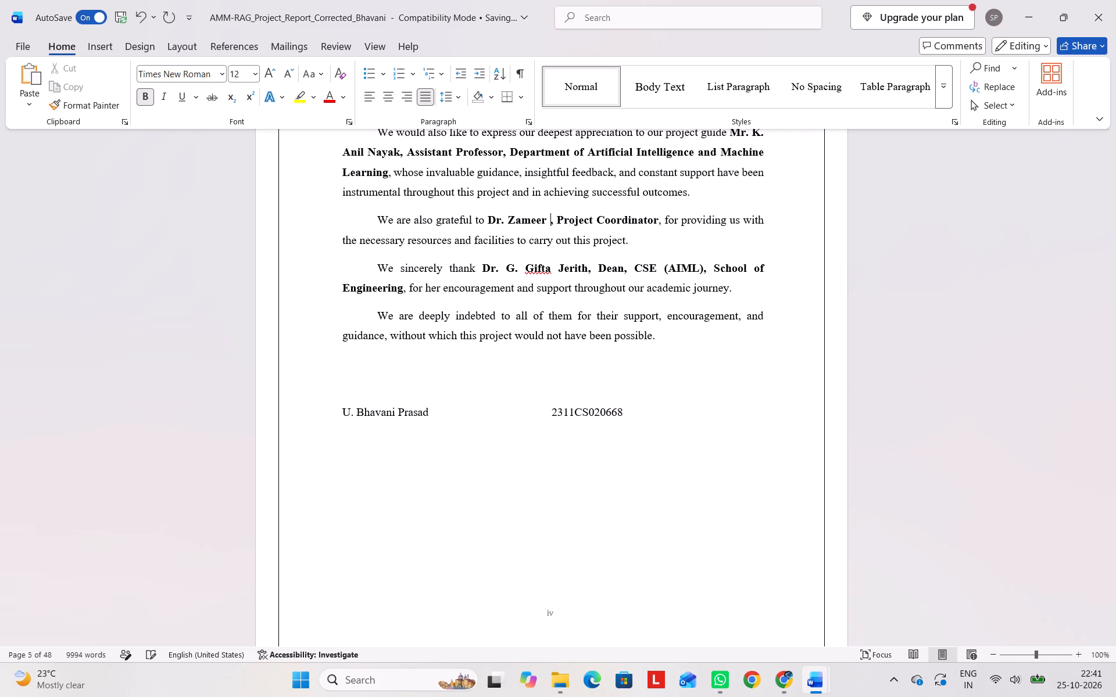
# Complete the project coordinator's name in the Acknowledgement by adding the surname given on the certificate page.
pyautogui.scroll(6, 550, 222)
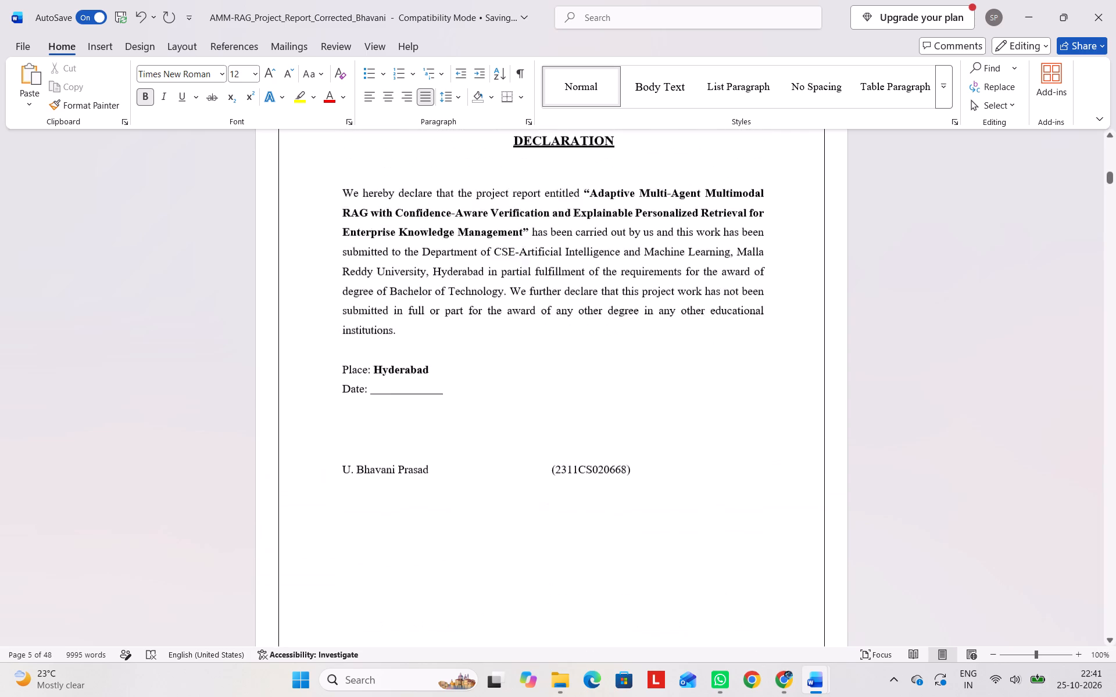
pyautogui.scroll(2, 550, 222)
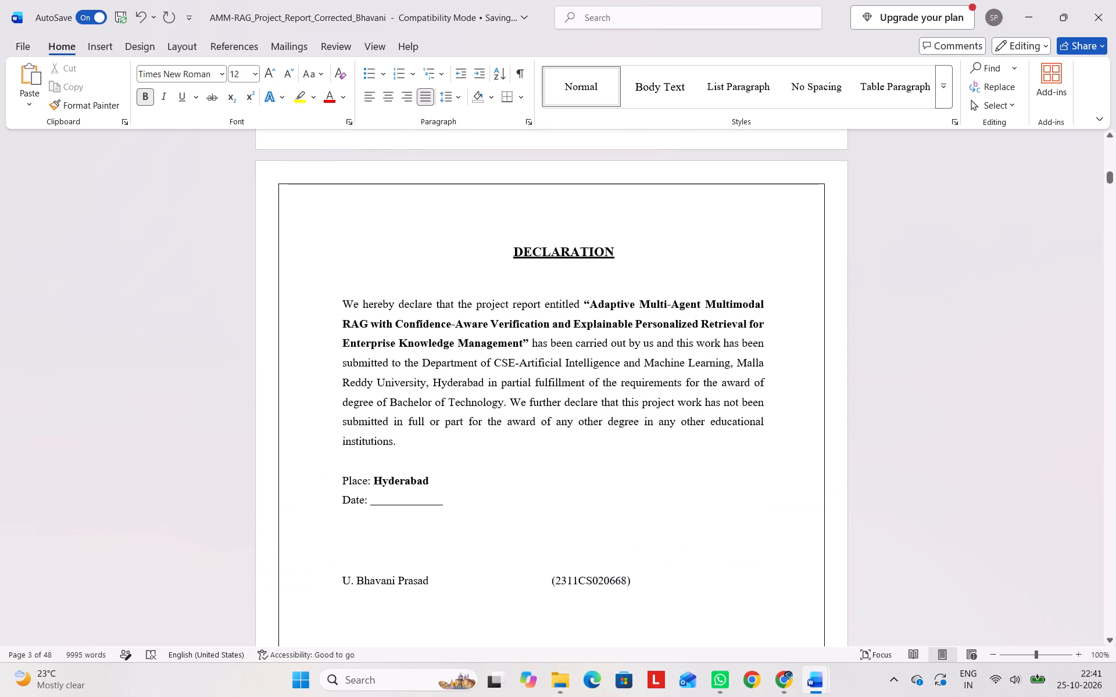
pyautogui.scroll(2, 550, 222)
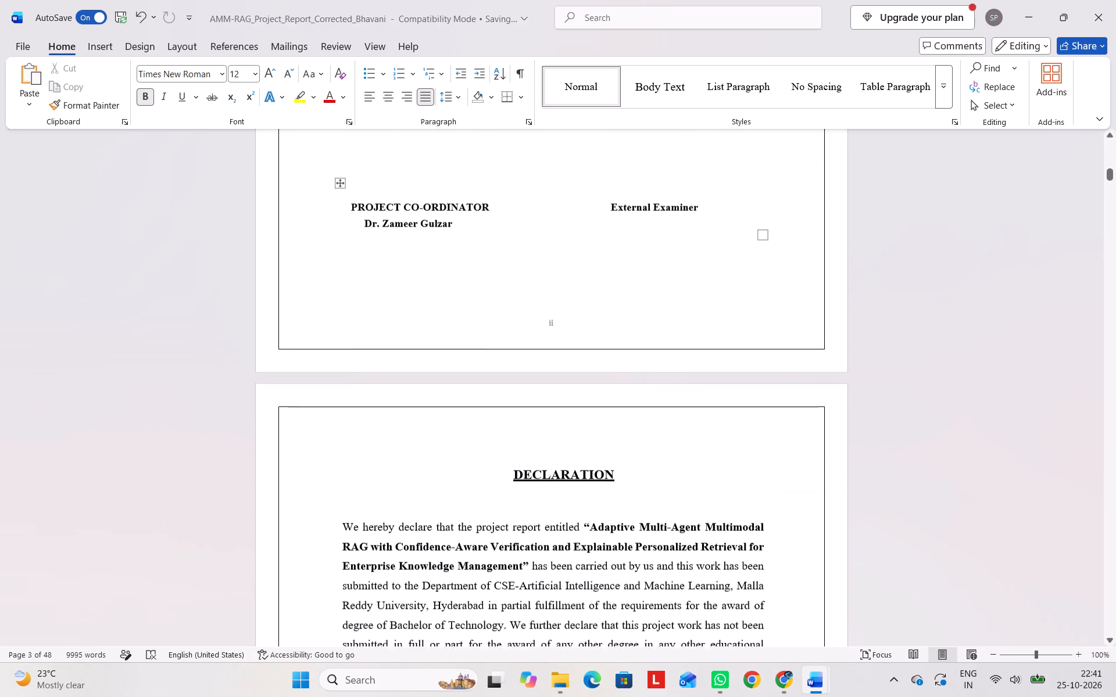
pyautogui.scroll(1, 550, 222)
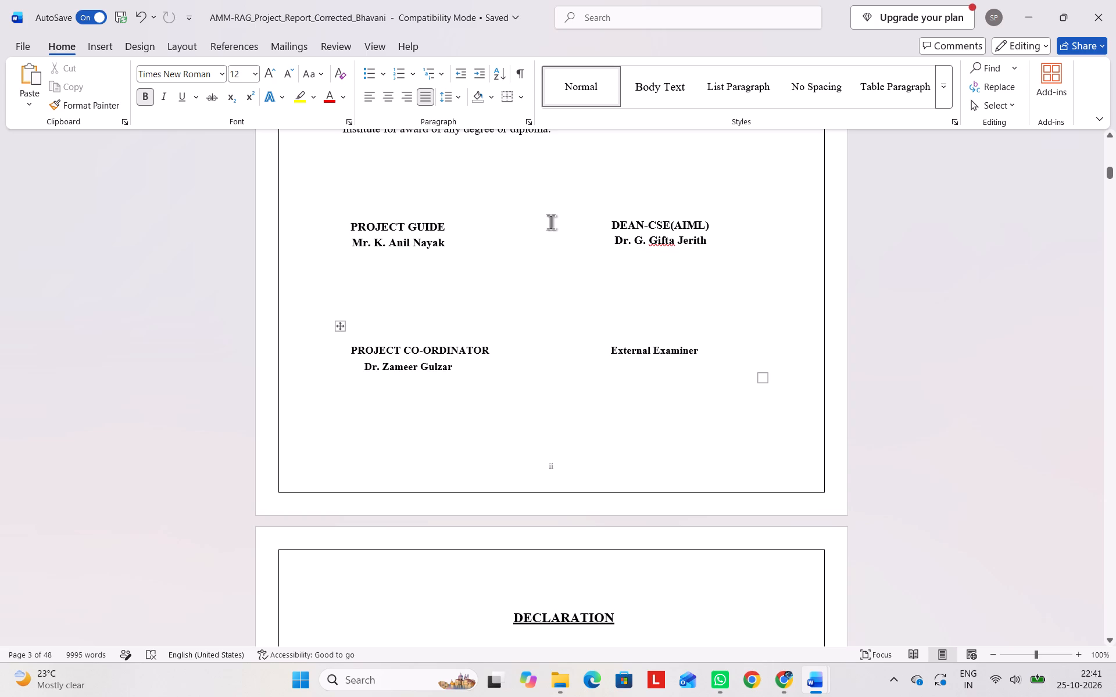
pyautogui.scroll(2, 550, 222)
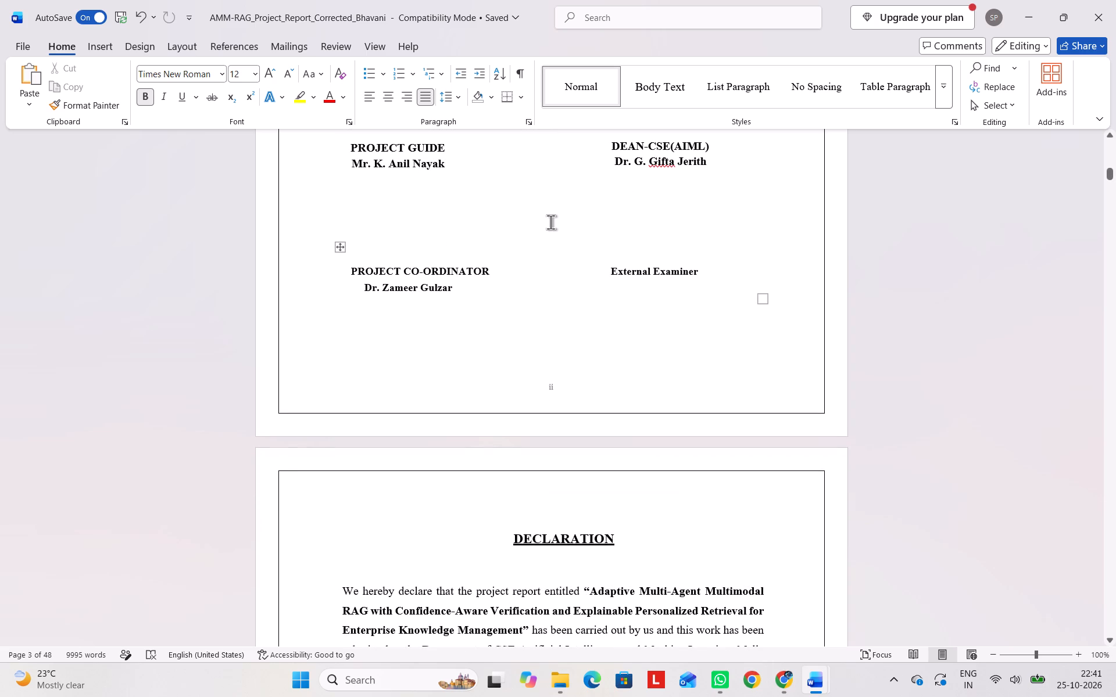
pyautogui.scroll(-9, 550, 222)
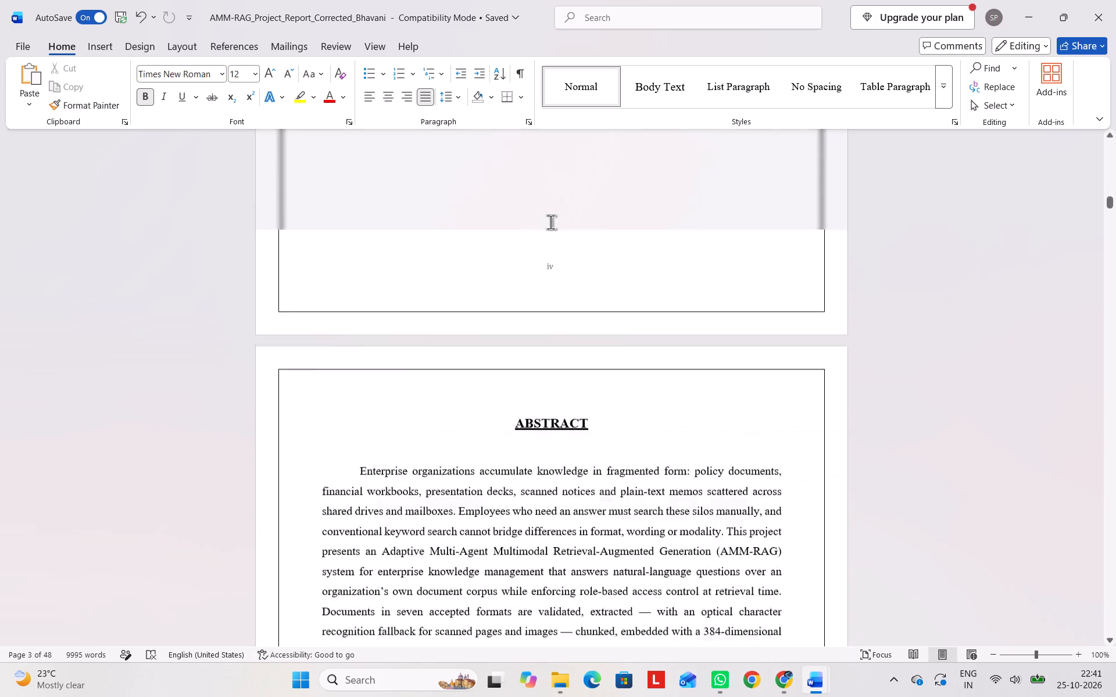
pyautogui.scroll(-2, 550, 222)
pyautogui.scroll(5, 550, 222)
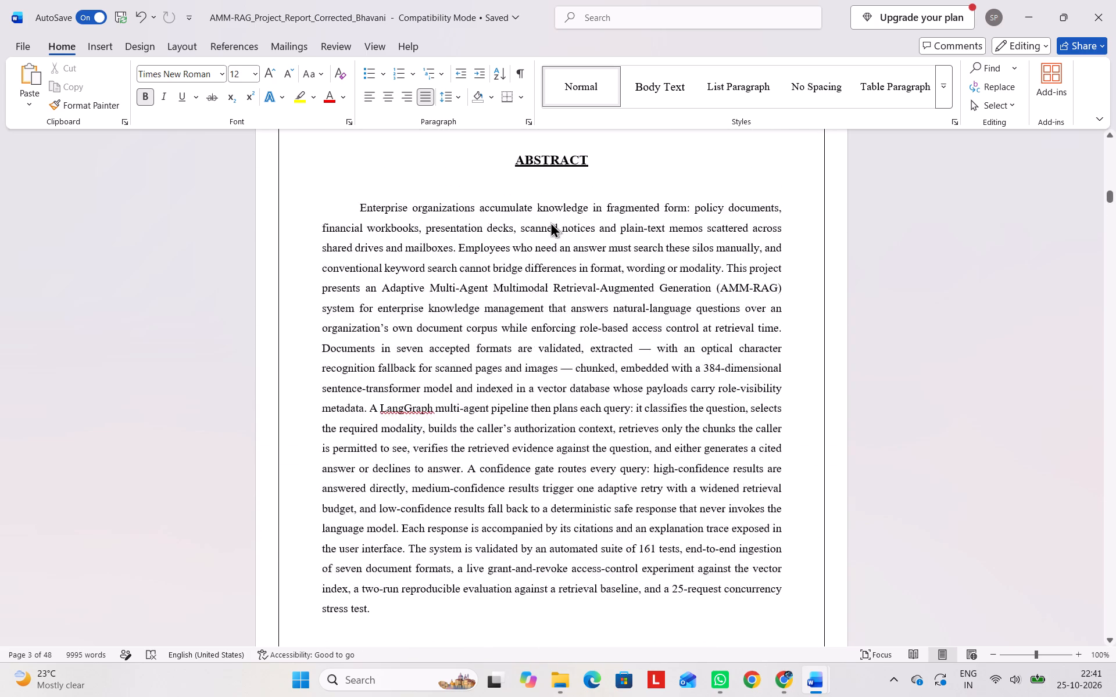
pyautogui.scroll(3, 550, 222)
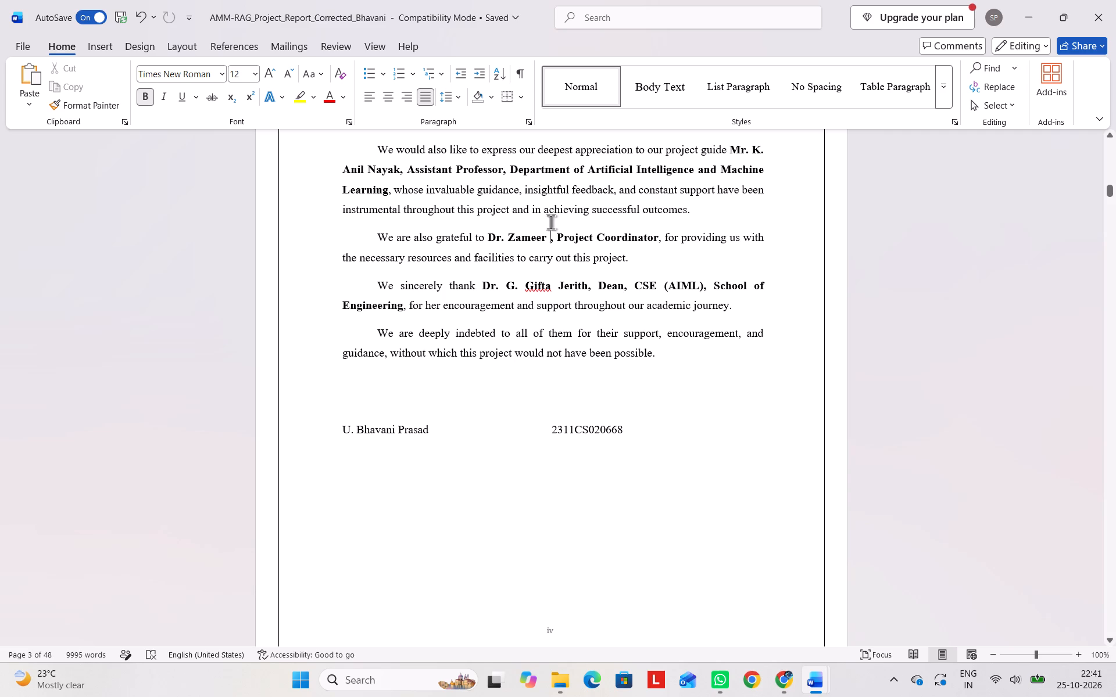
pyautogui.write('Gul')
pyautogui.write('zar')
# Review the front matter from the certificate through the Acknowledgement and table of contents, on into the Introduction chapter.
pyautogui.scroll(8, 557, 237)
pyautogui.scroll(-1, 557, 237)
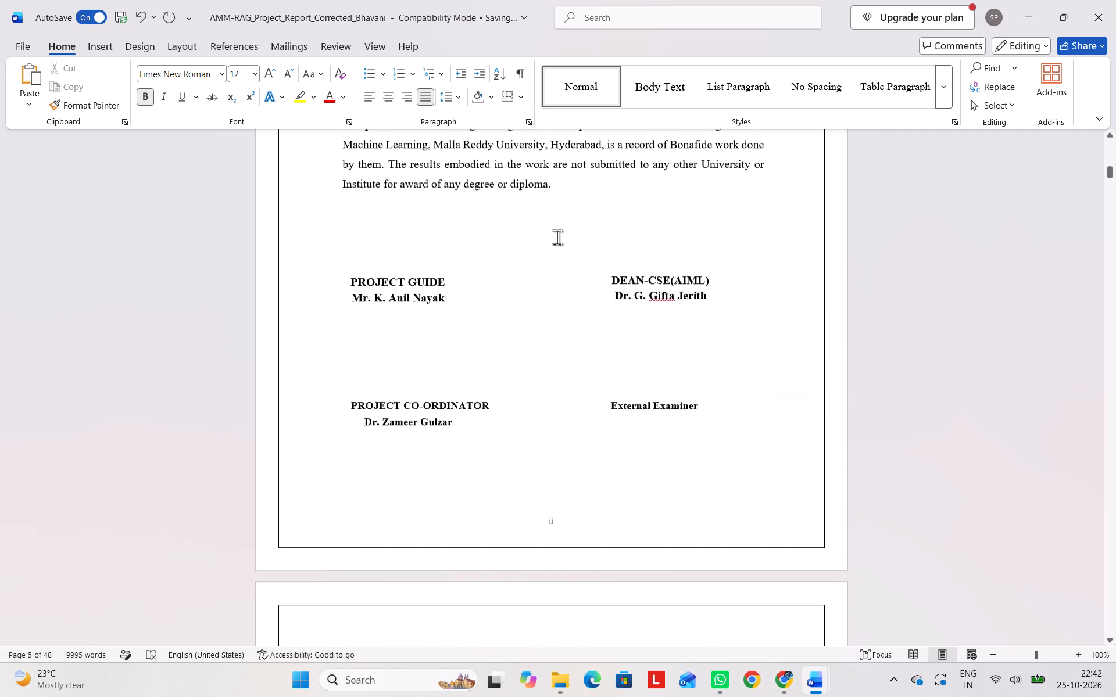
pyautogui.scroll(-4, 557, 237)
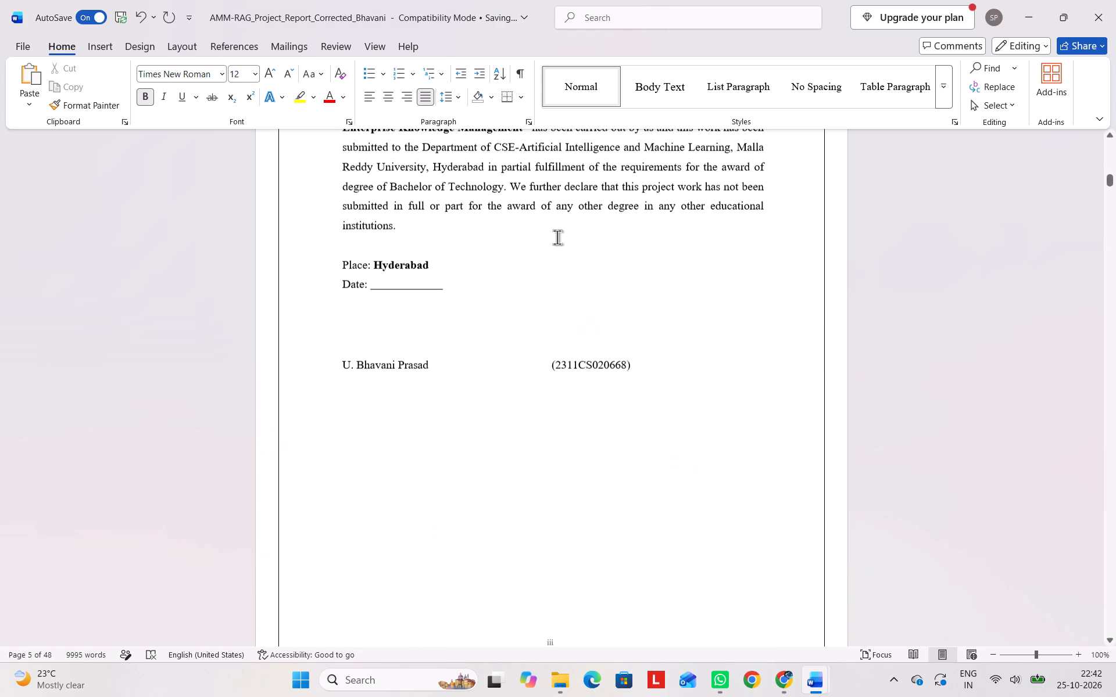
pyautogui.scroll(-4, 557, 237)
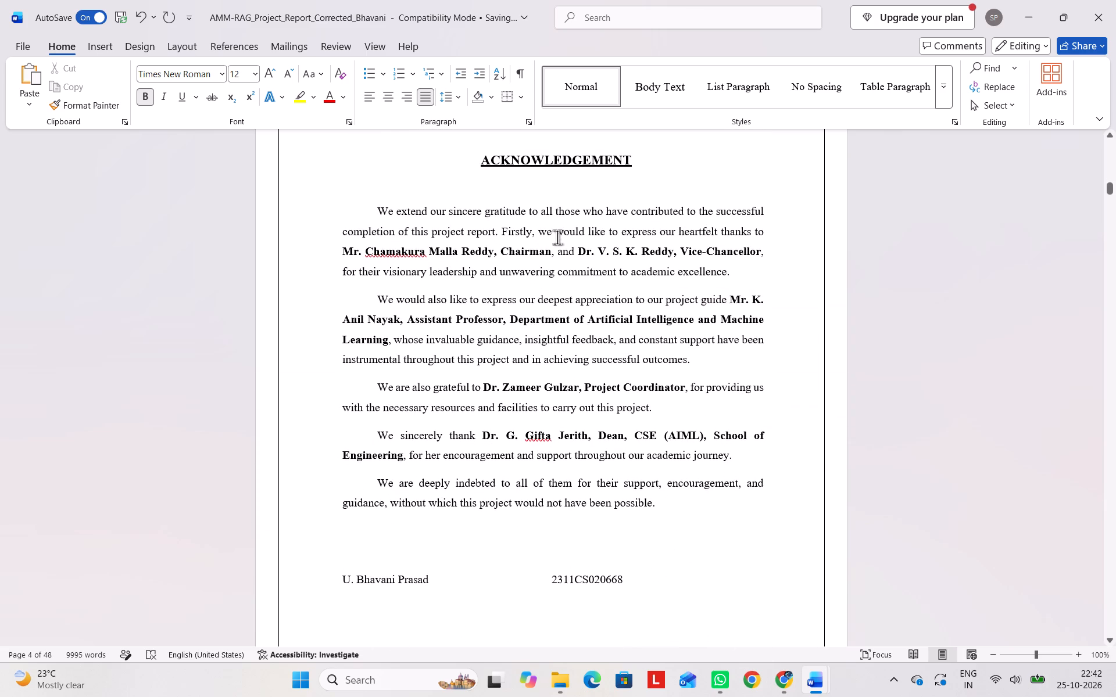
pyautogui.scroll(-3, 616, 355)
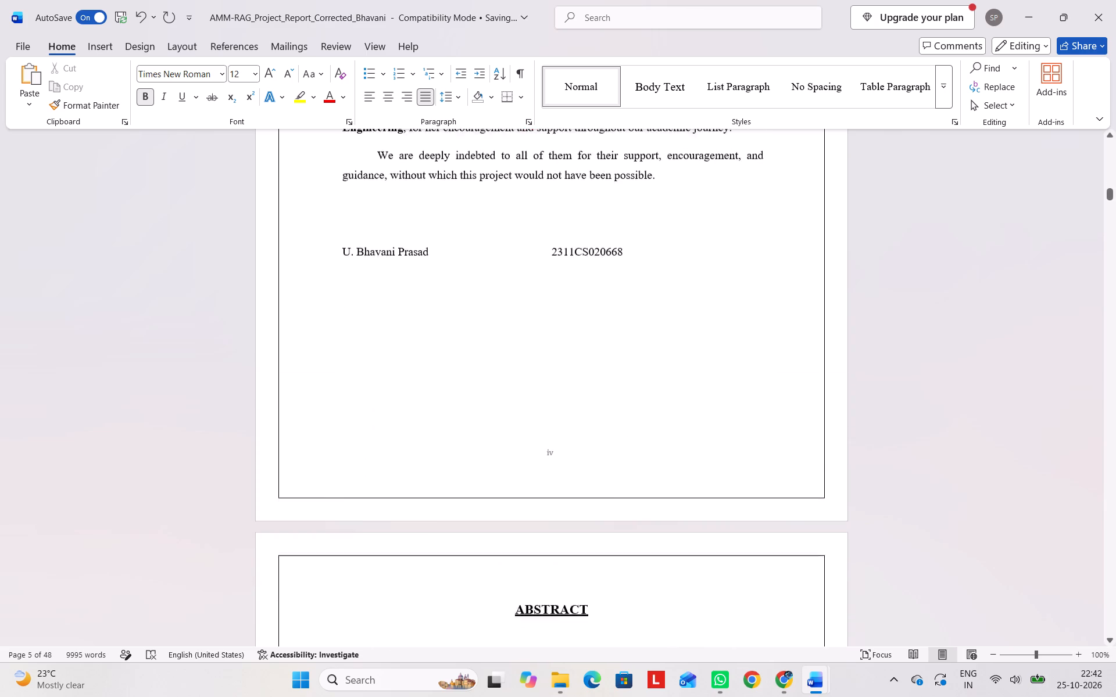
pyautogui.scroll(-9, 616, 355)
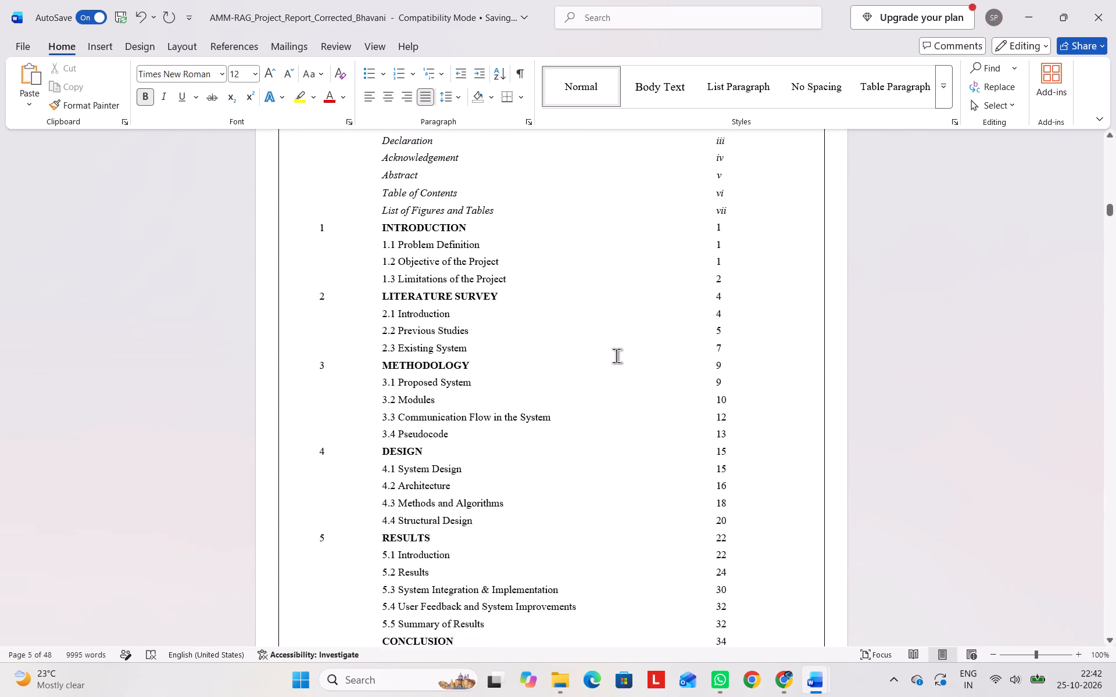
pyautogui.scroll(-14, 616, 355)
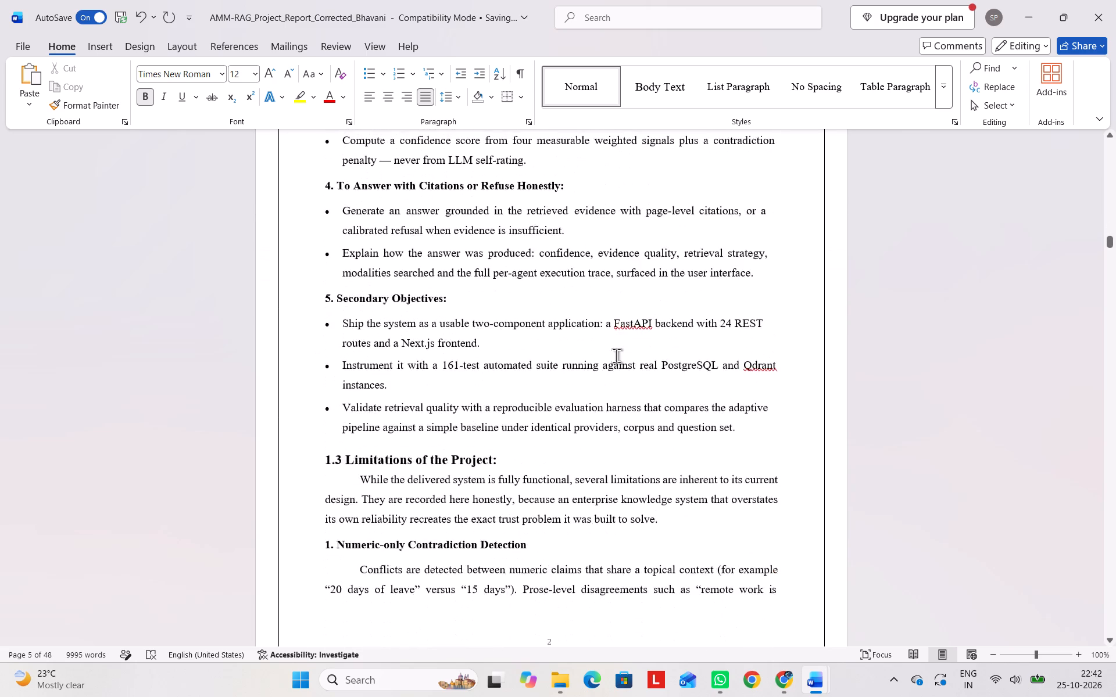
# Apply justified alignment and 1.5 line spacing to all body paragraphs of the Acknowledgement.
pyautogui.scroll(12, 616, 355)
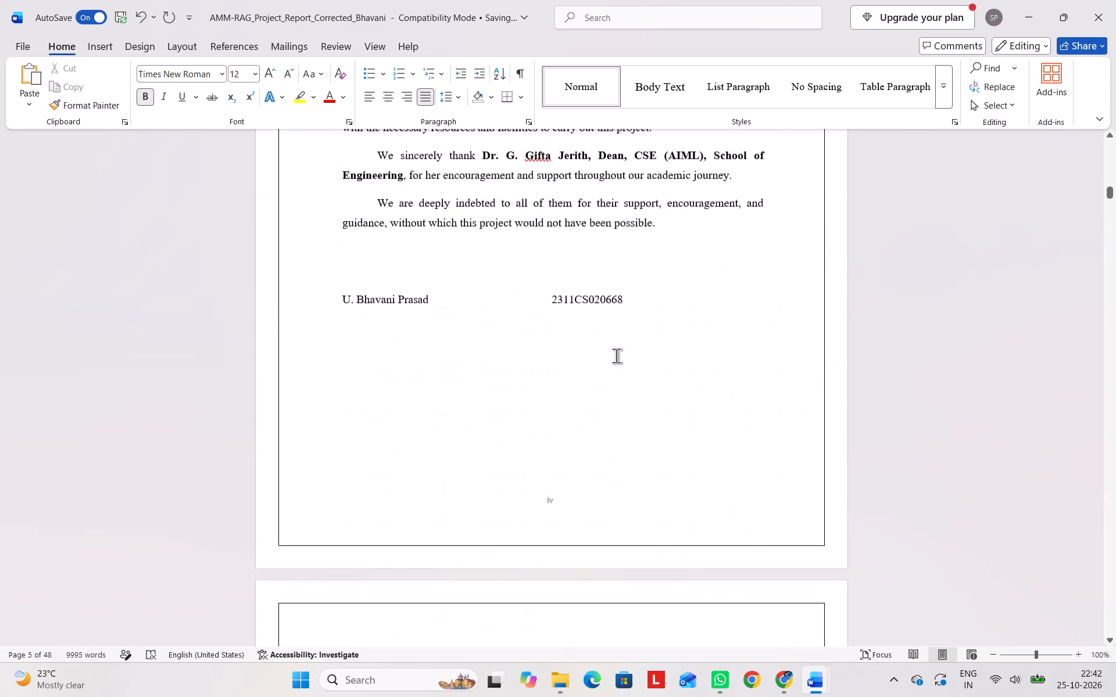
pyautogui.scroll(4, 616, 355)
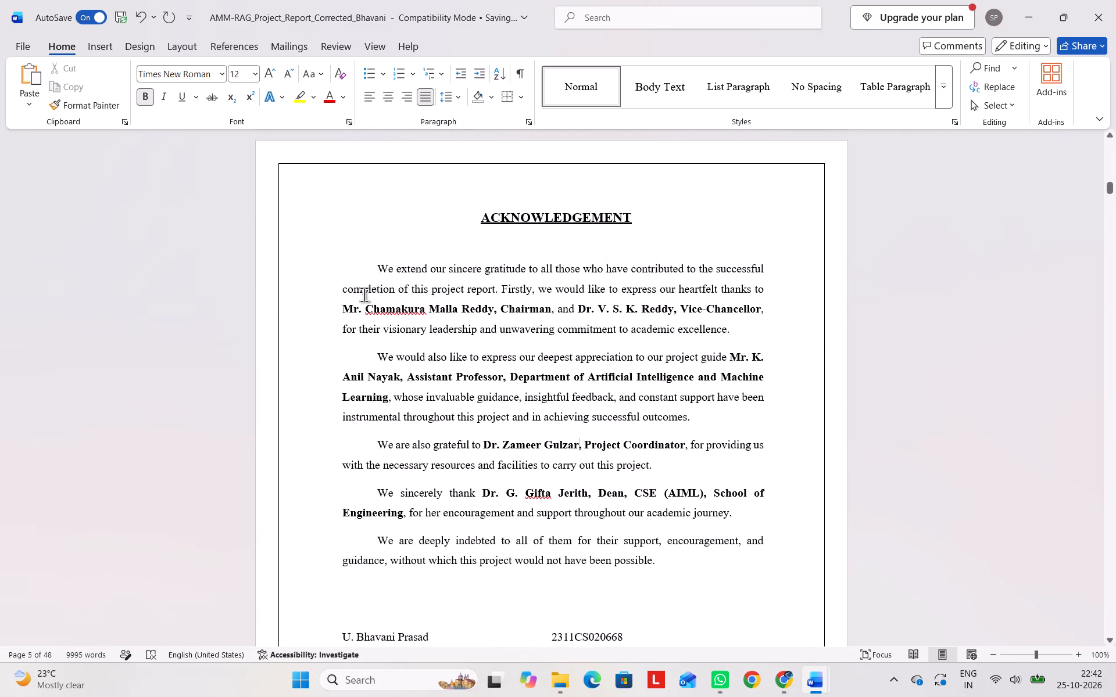
pyautogui.moveTo(376, 267); pyautogui.dragTo(518, 414)
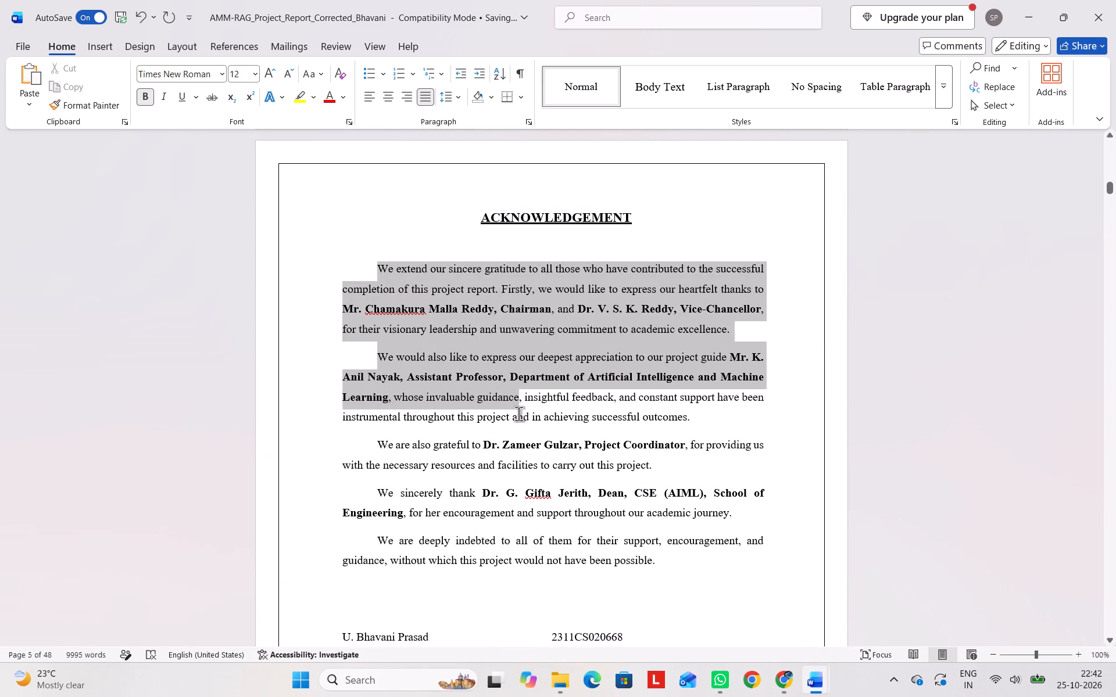
pyautogui.moveTo(518, 414); pyautogui.dragTo(659, 531)
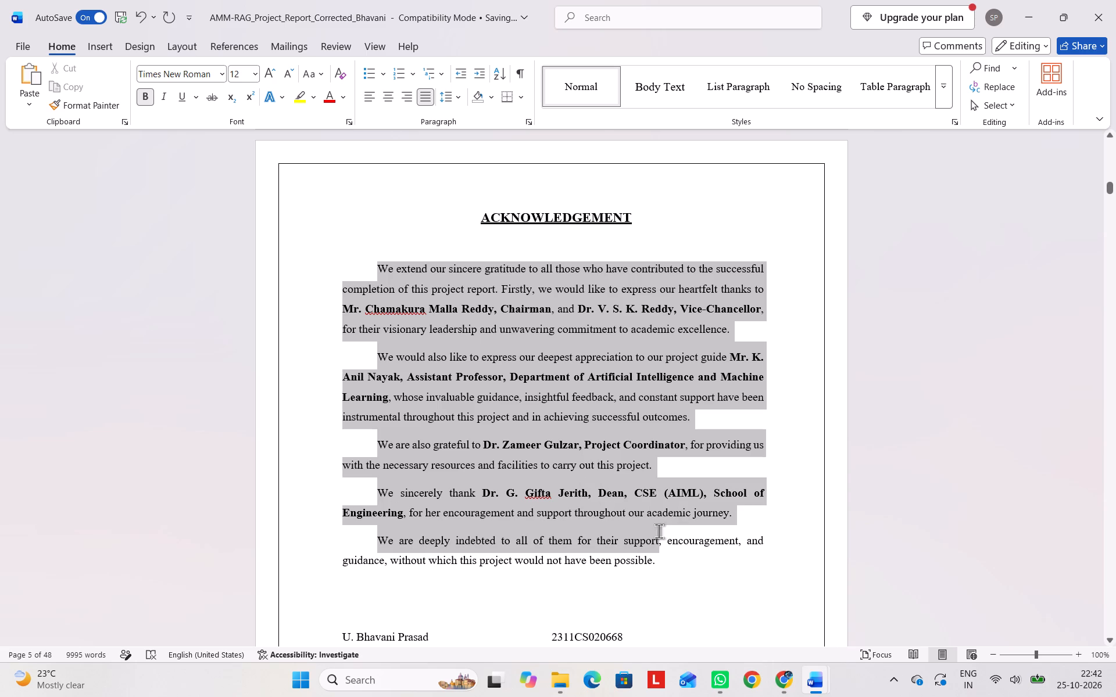
pyautogui.moveTo(659, 531); pyautogui.dragTo(656, 567)
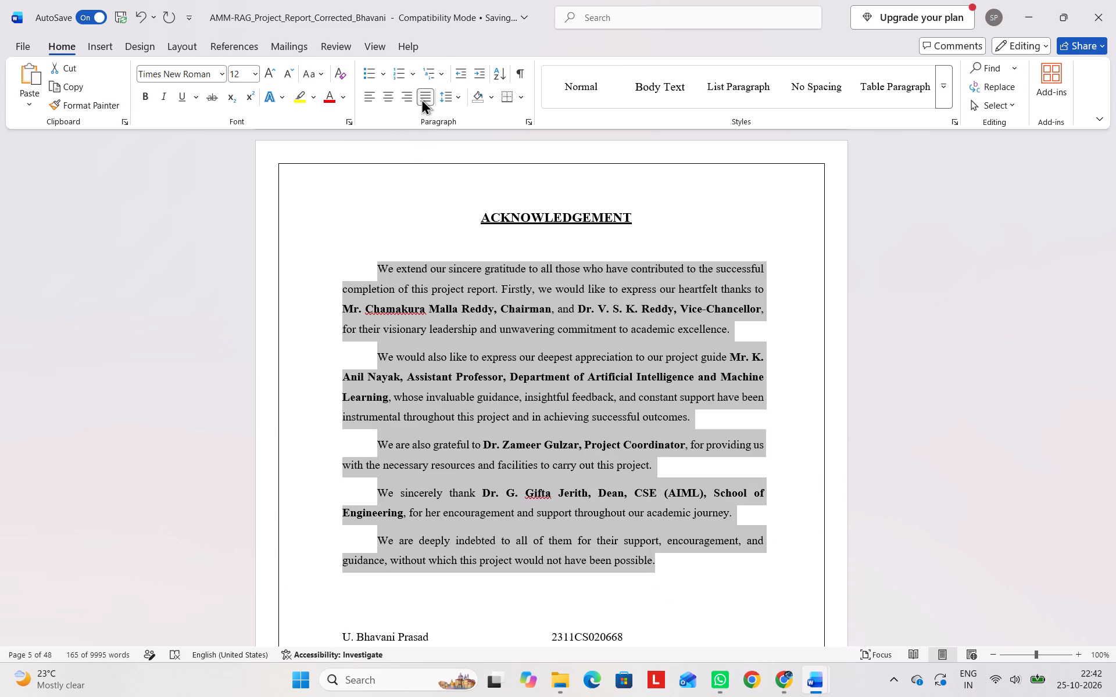
pyautogui.click(421, 99)
pyautogui.click(421, 99)
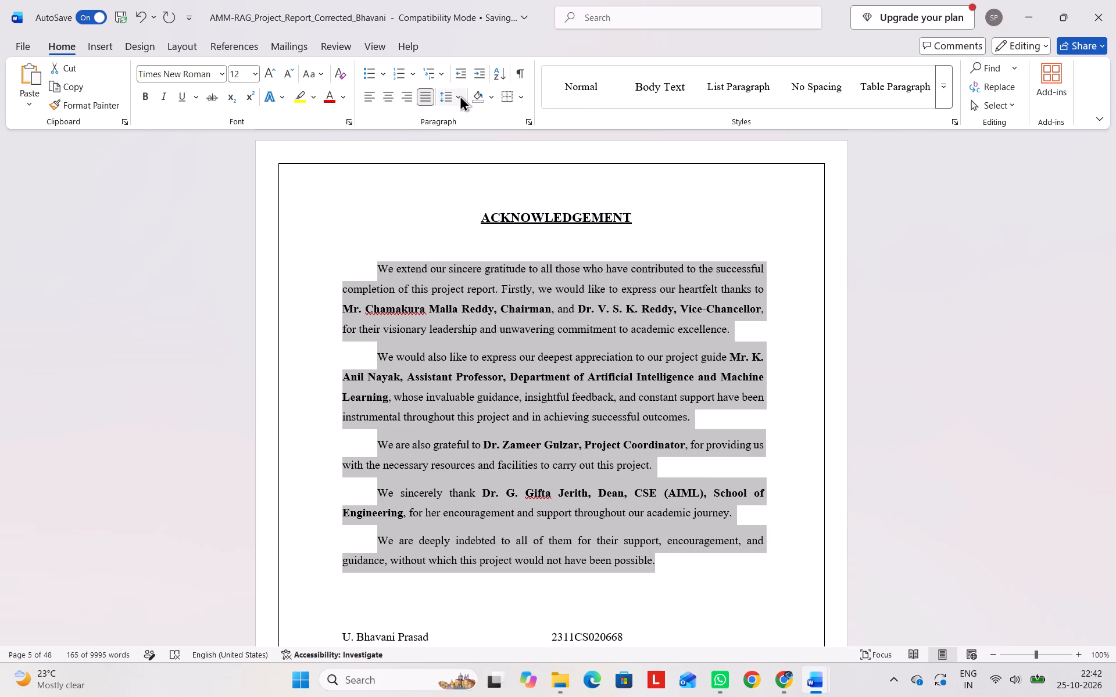
pyautogui.click(460, 95)
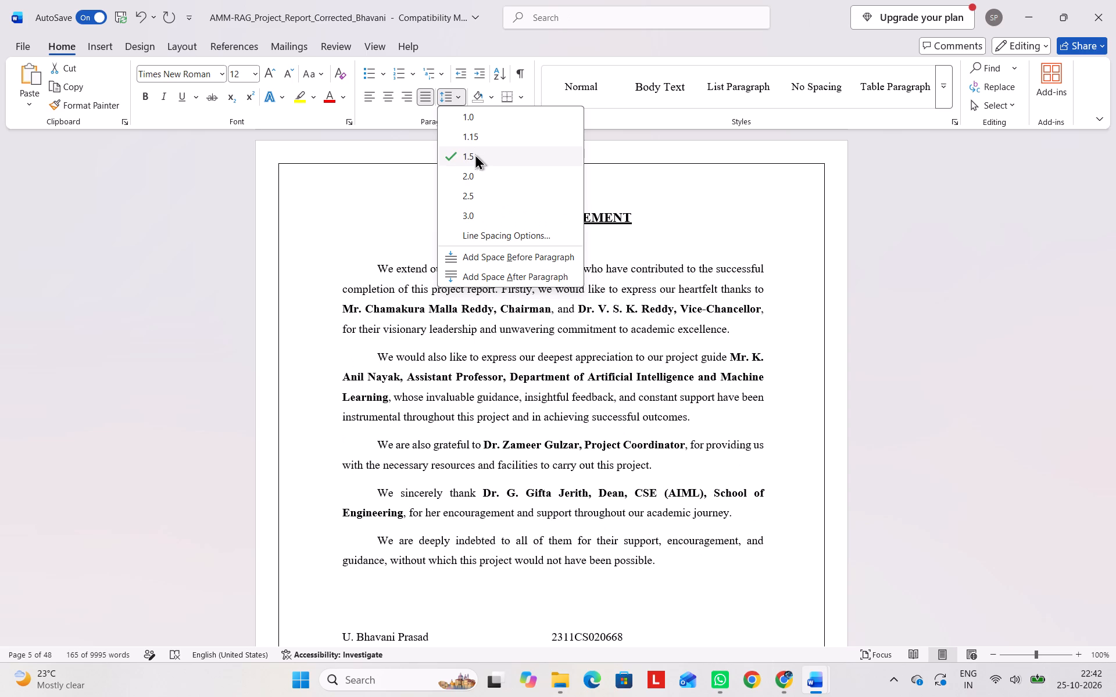
pyautogui.click(475, 154)
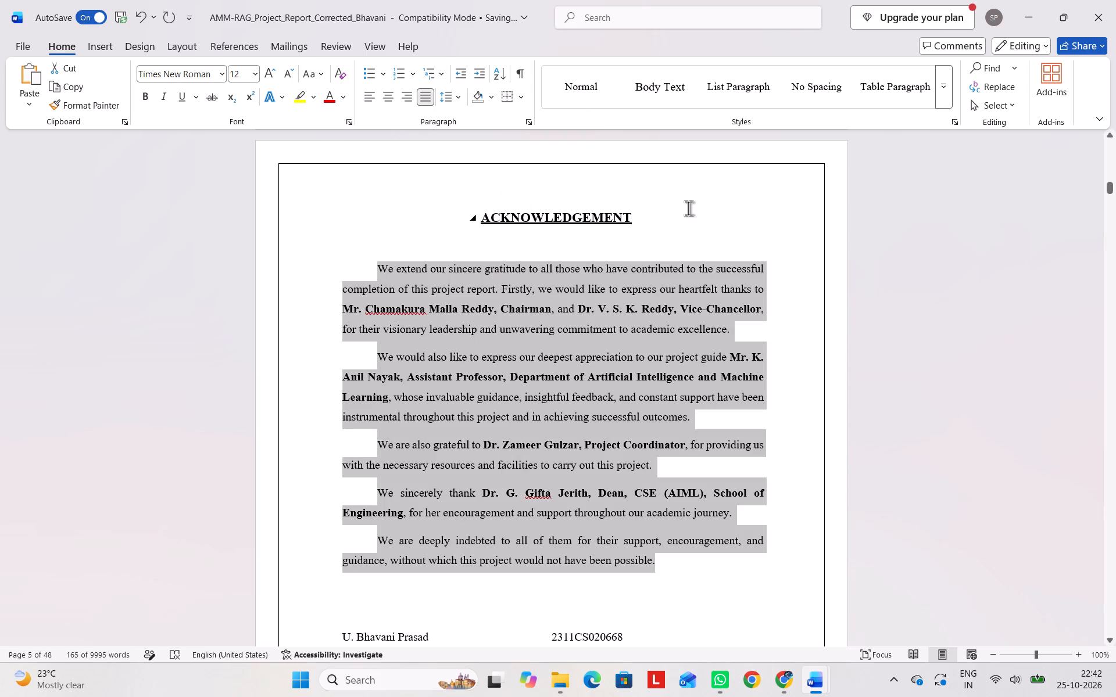
pyautogui.click(688, 208)
# Save the changes to the corrected Bhavani report.
pyautogui.scroll(-1, 688, 208)
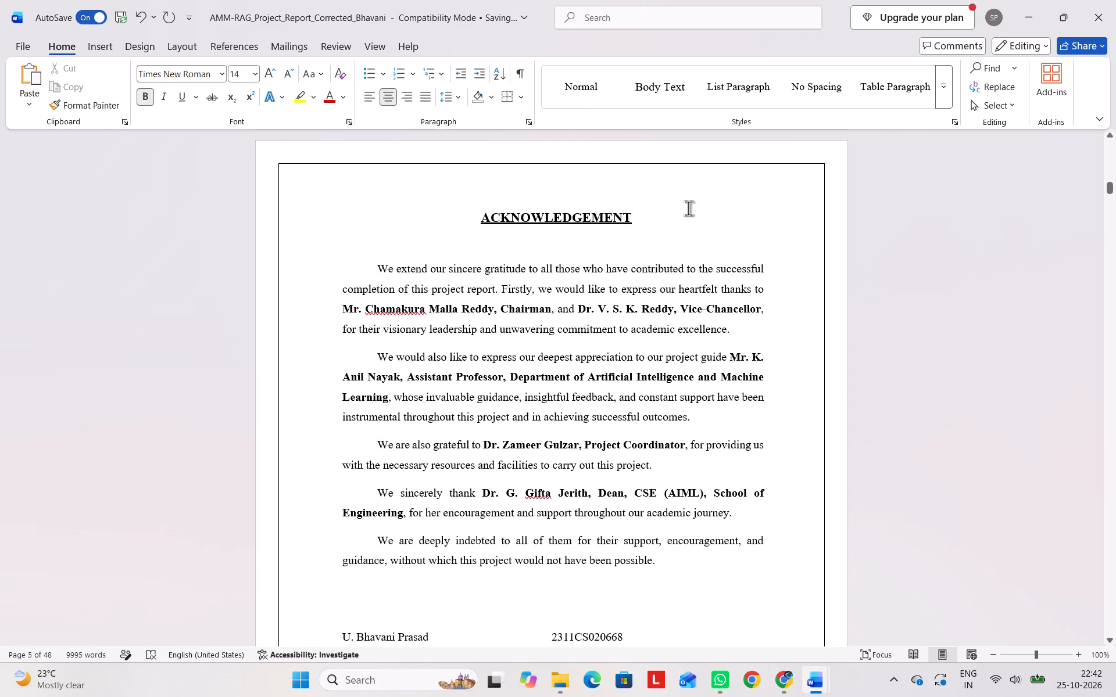
pyautogui.scroll(-1, 688, 208)
pyautogui.hotkey('ctrl', 's')
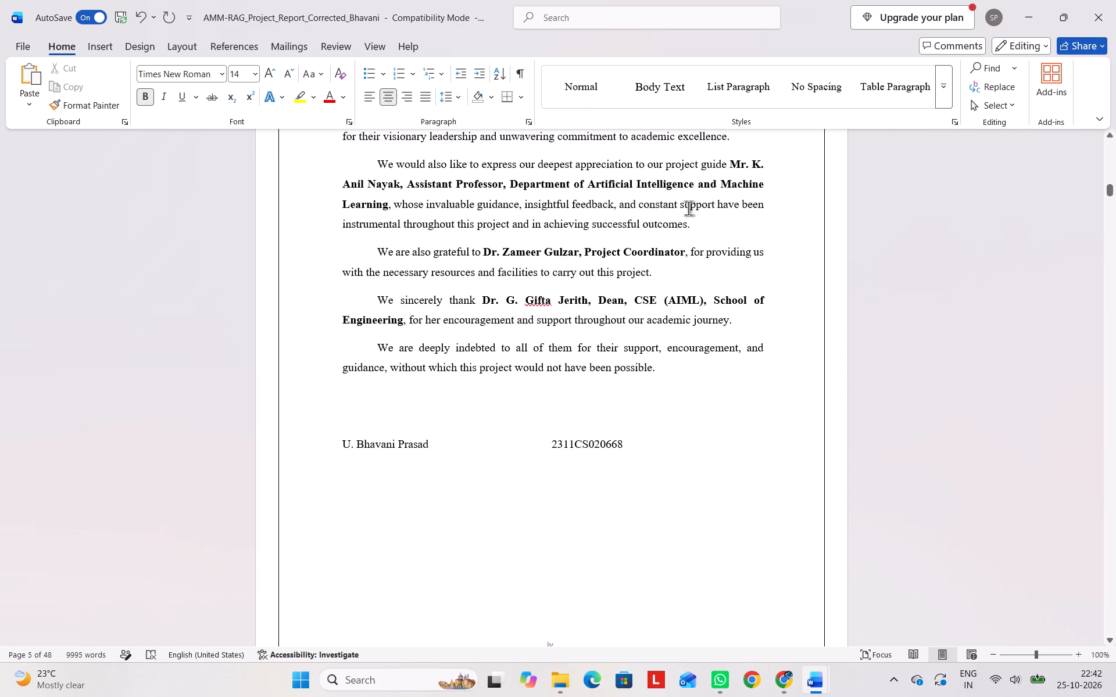
# Save a copy of the Bhavani report to the Desktop folder in PDF format, keeping the file name AMM-RAG_Project_Report_Corrected_Bhavani.
pyautogui.click(20, 44)
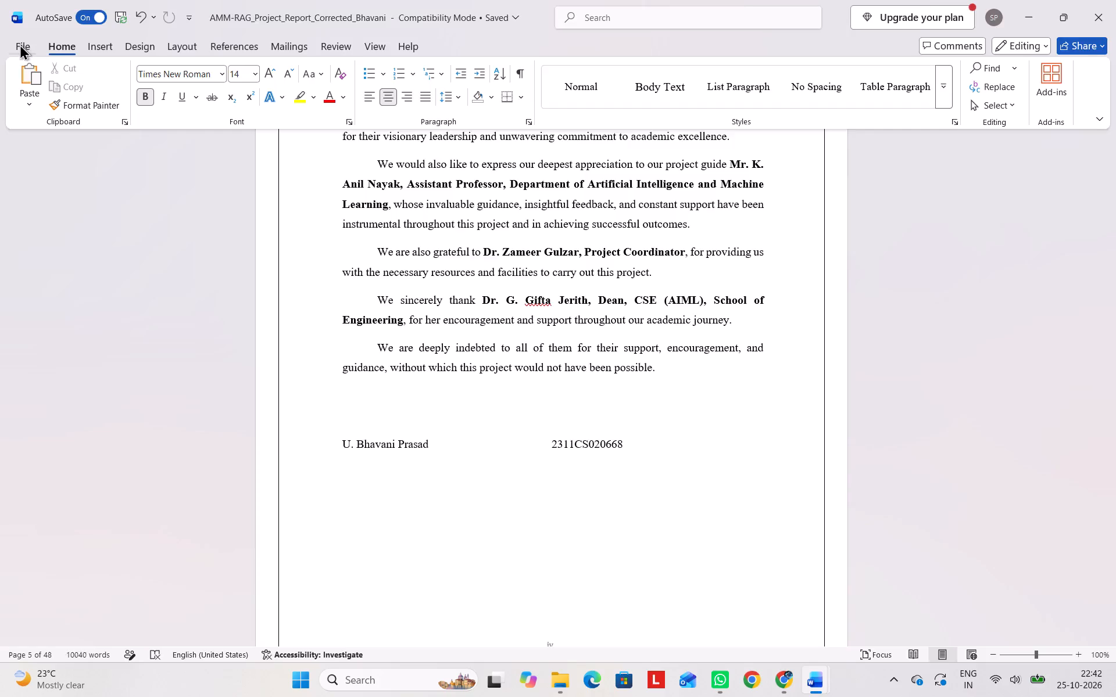
pyautogui.click(48, 245)
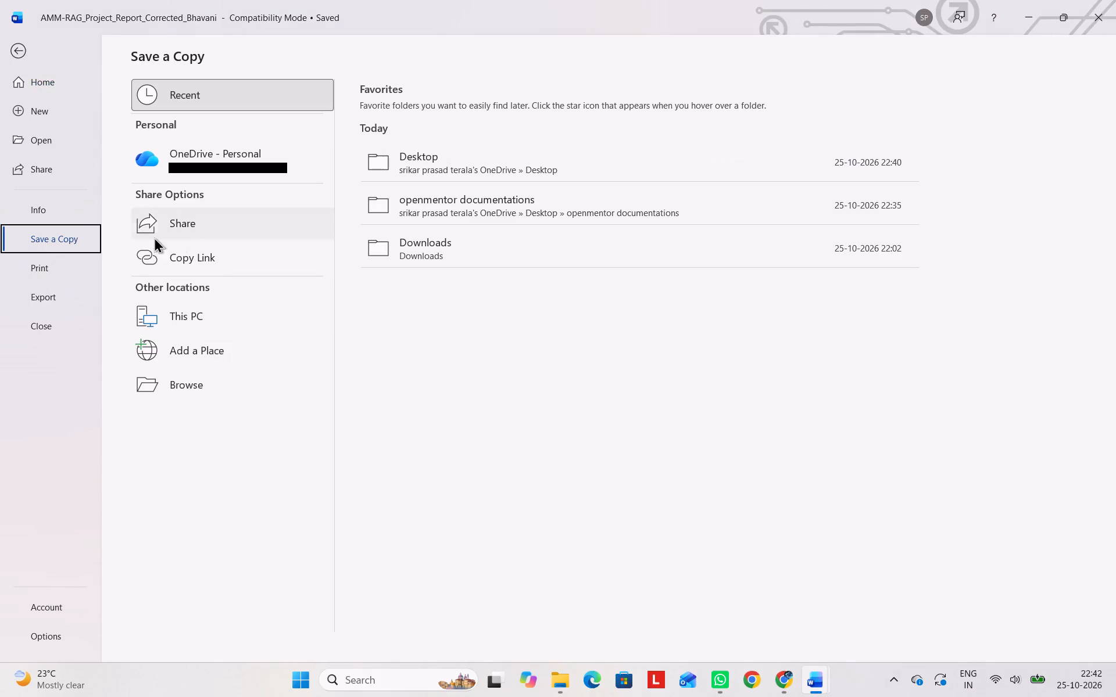
pyautogui.click(185, 377)
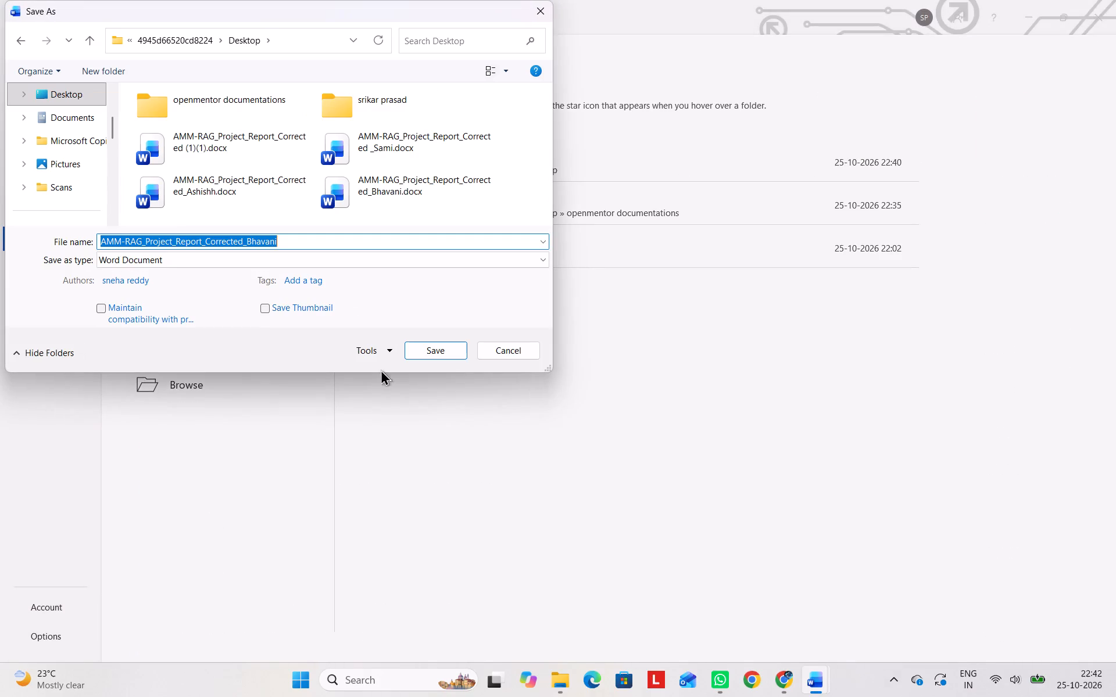
pyautogui.click(242, 258)
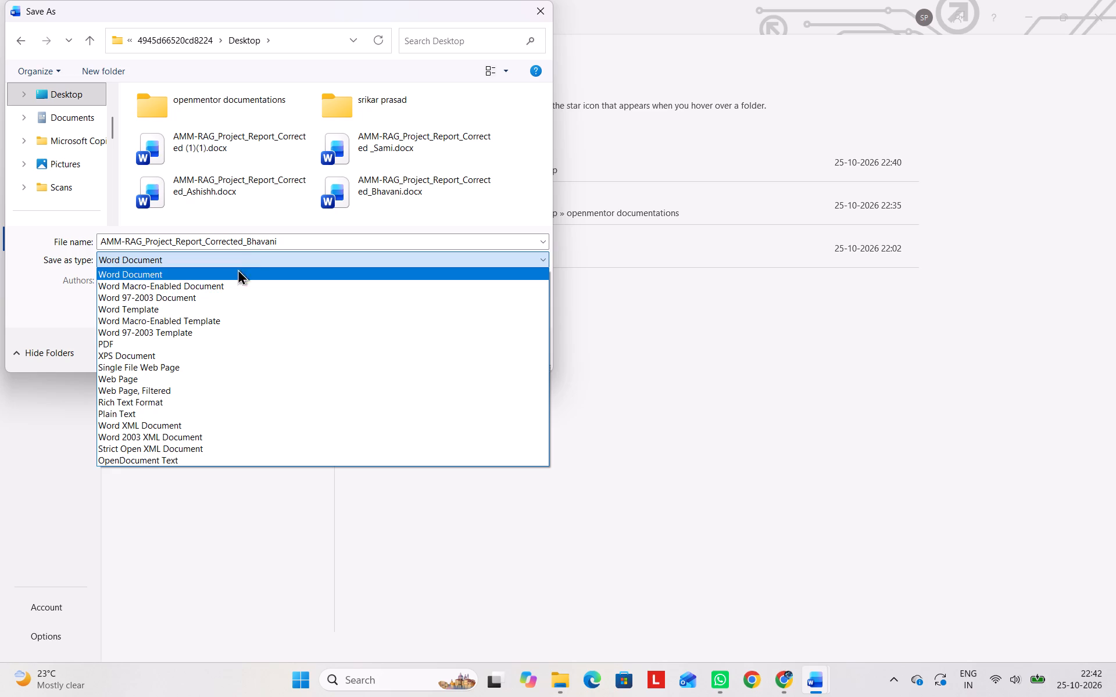
pyautogui.click(202, 340)
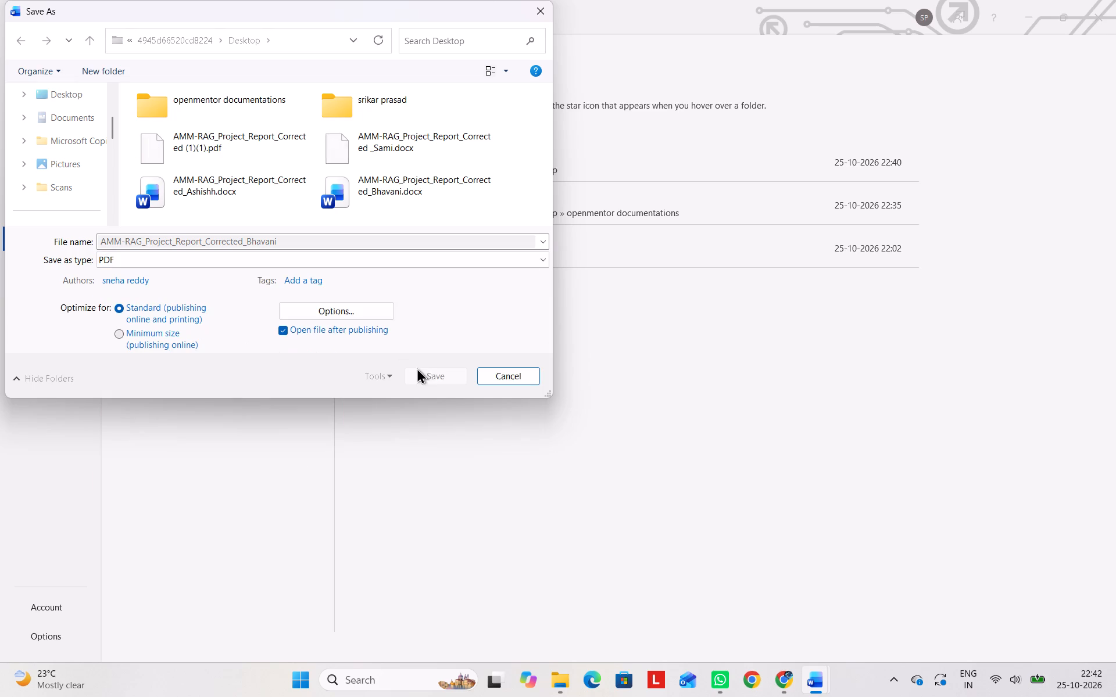
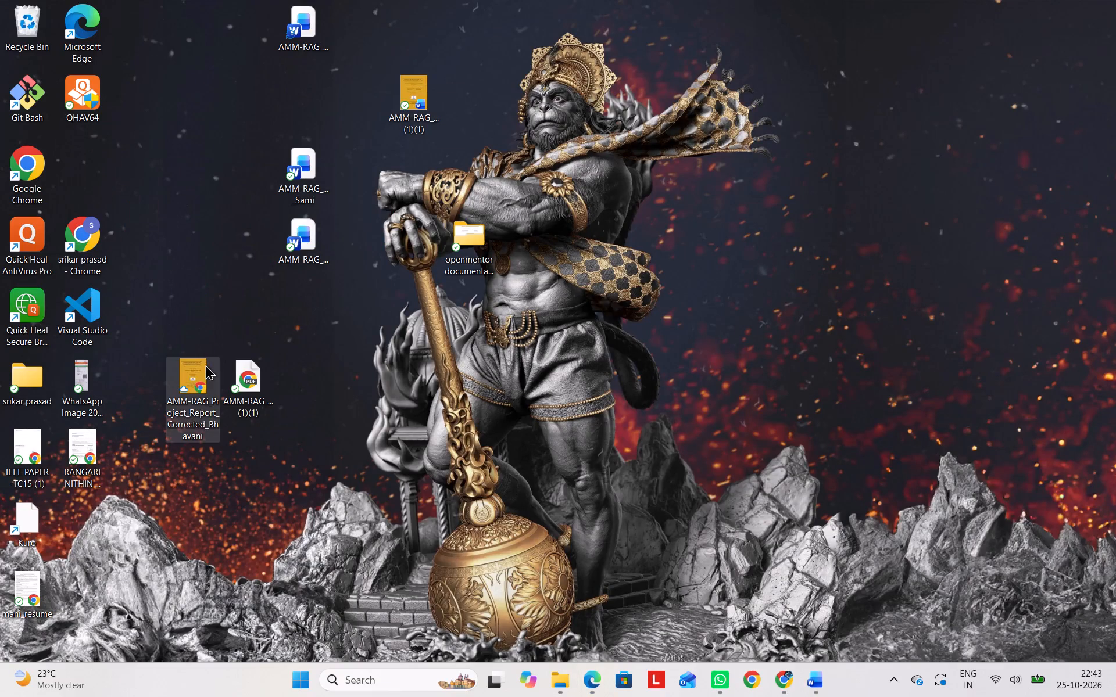
# Open the corrected Sami copy of the AMM-RAG project report from the desktop.
pyautogui.click(427, 426)
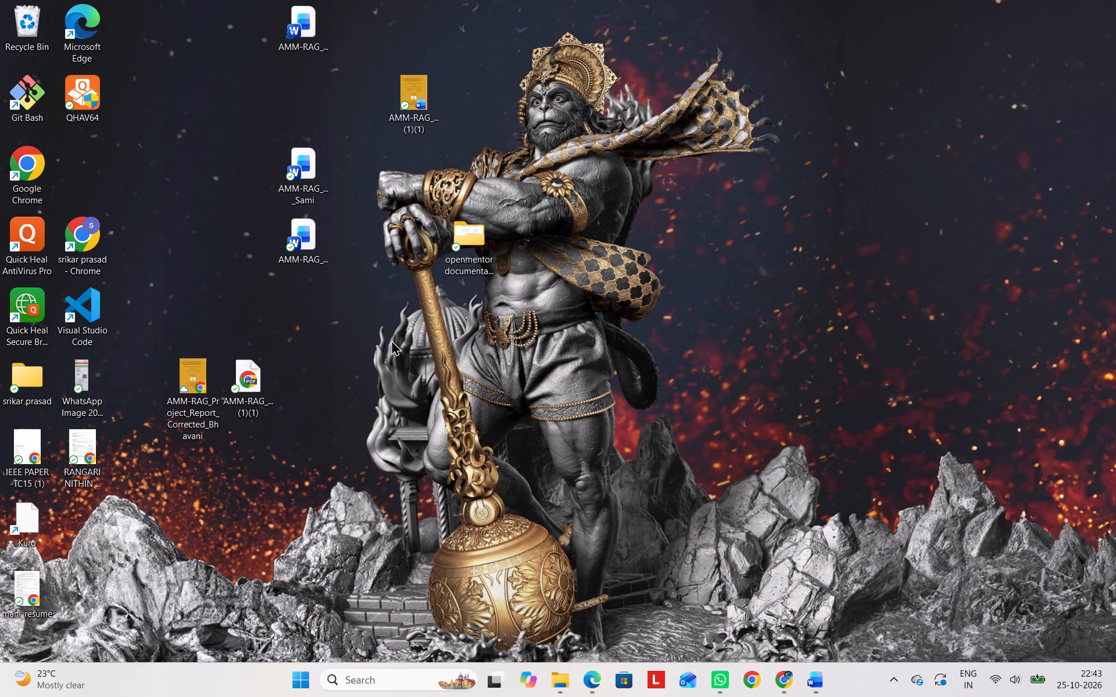
pyautogui.doubleClick(297, 183)
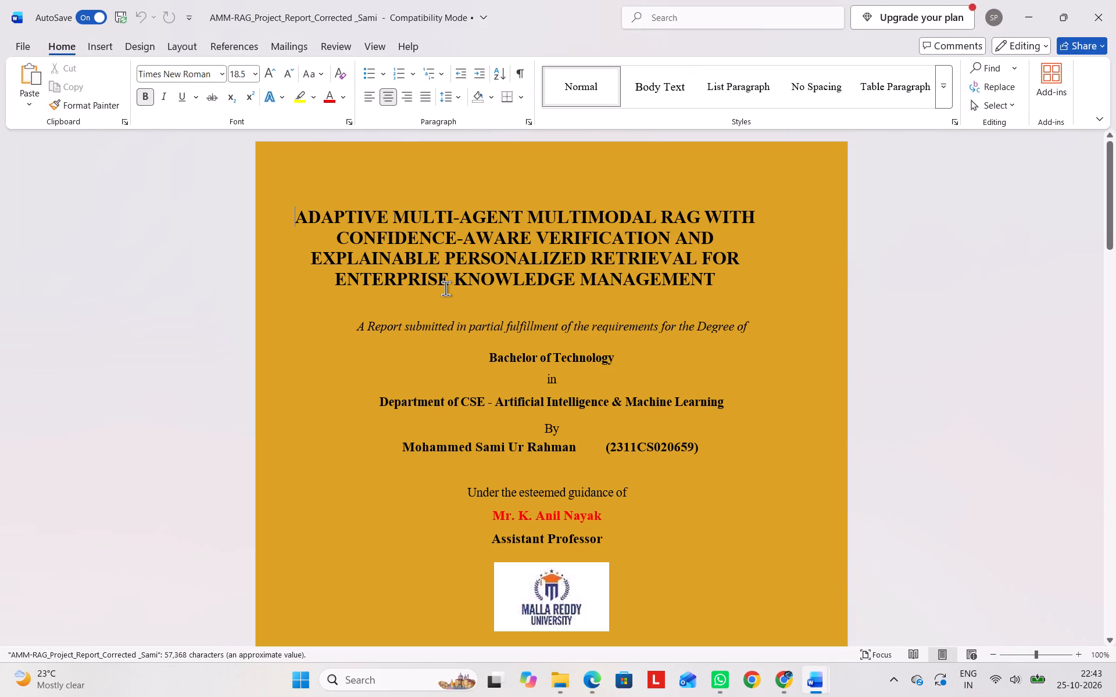
# Replace the Internal Examiner and External Examiner line on the certificate page with the copied Project Co-ordinator and External Examiner block.
pyautogui.scroll(-1, 485, 365)
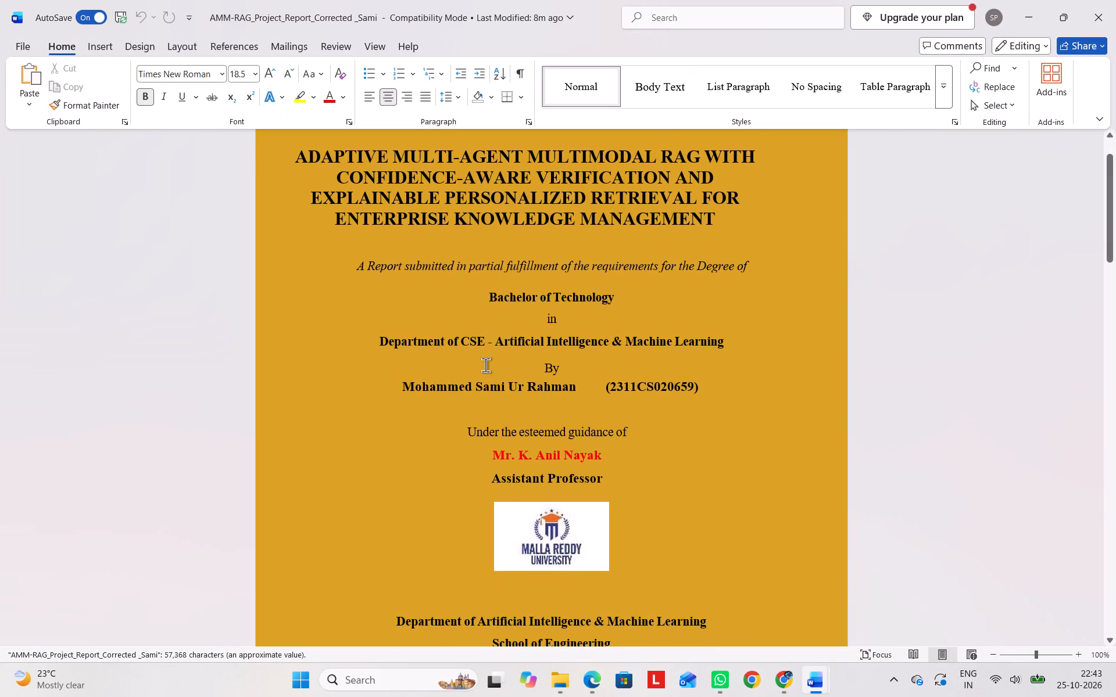
pyautogui.scroll(-2, 485, 365)
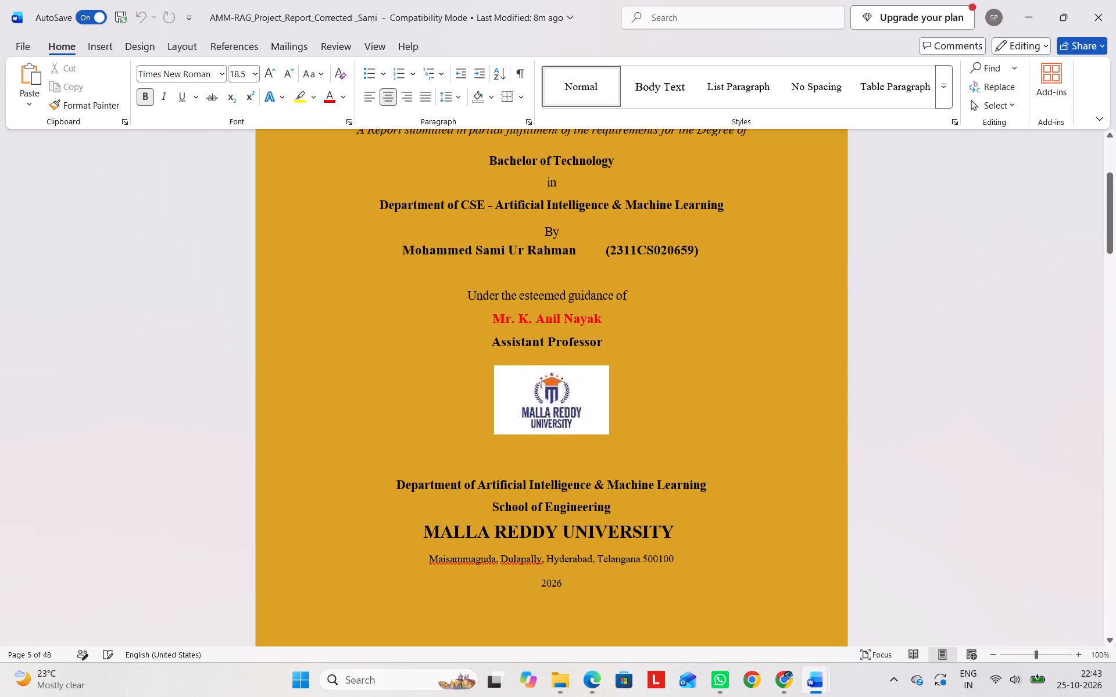
pyautogui.scroll(-5, 485, 365)
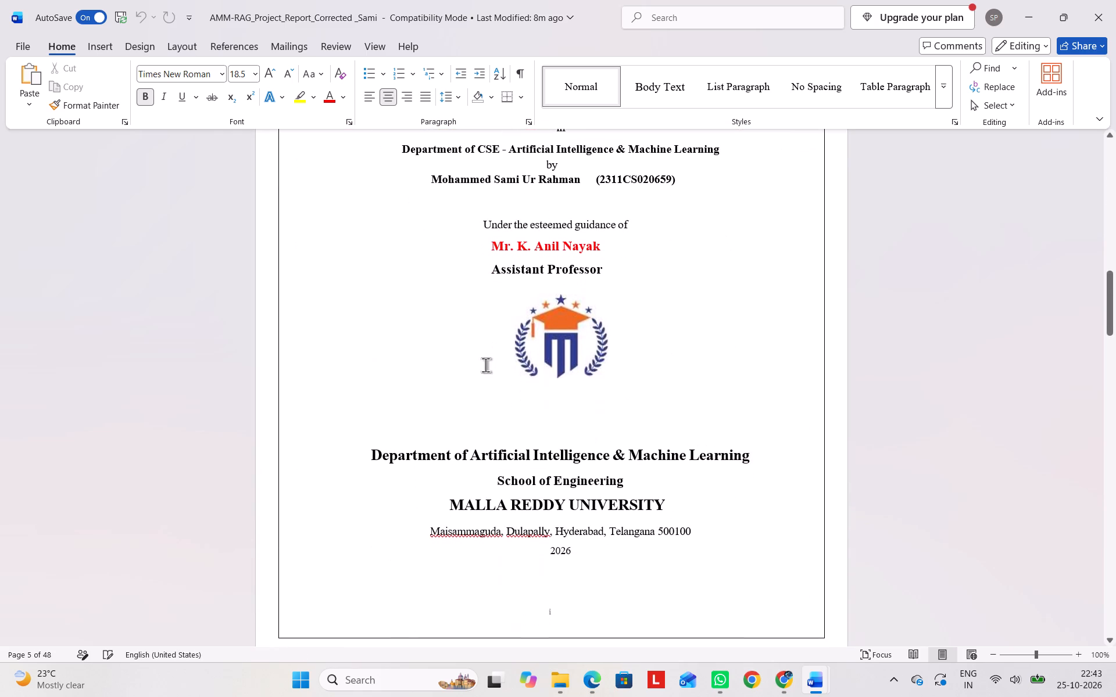
pyautogui.scroll(-4, 485, 365)
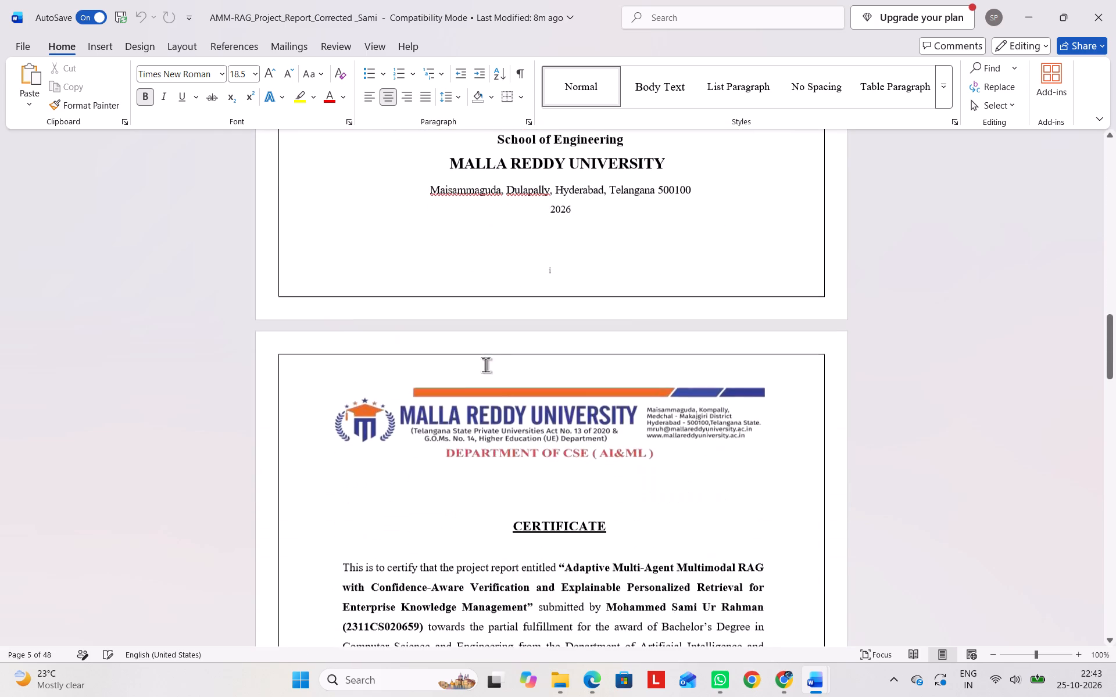
pyautogui.scroll(-1, 485, 365)
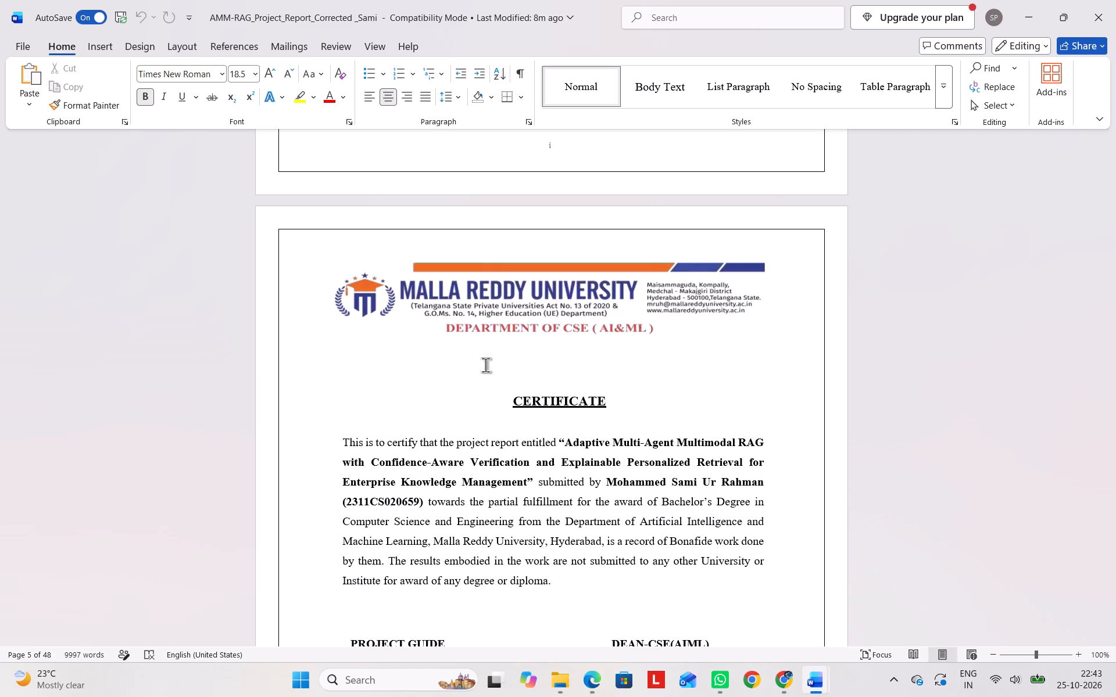
pyautogui.scroll(-1, 505, 380)
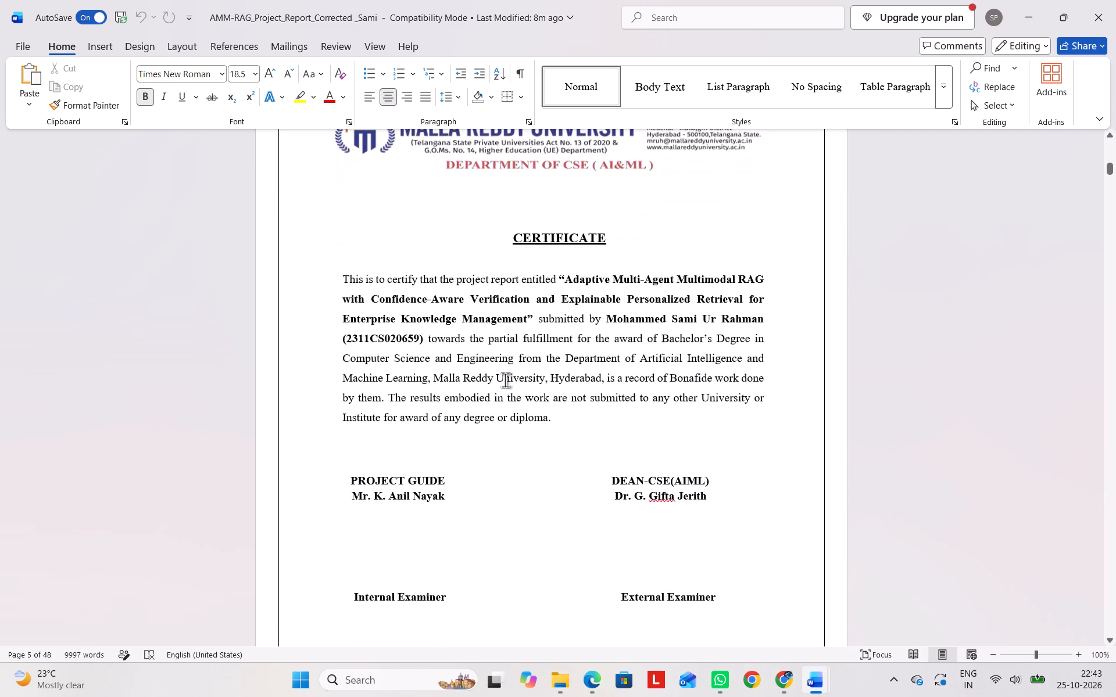
pyautogui.scroll(-1, 505, 380)
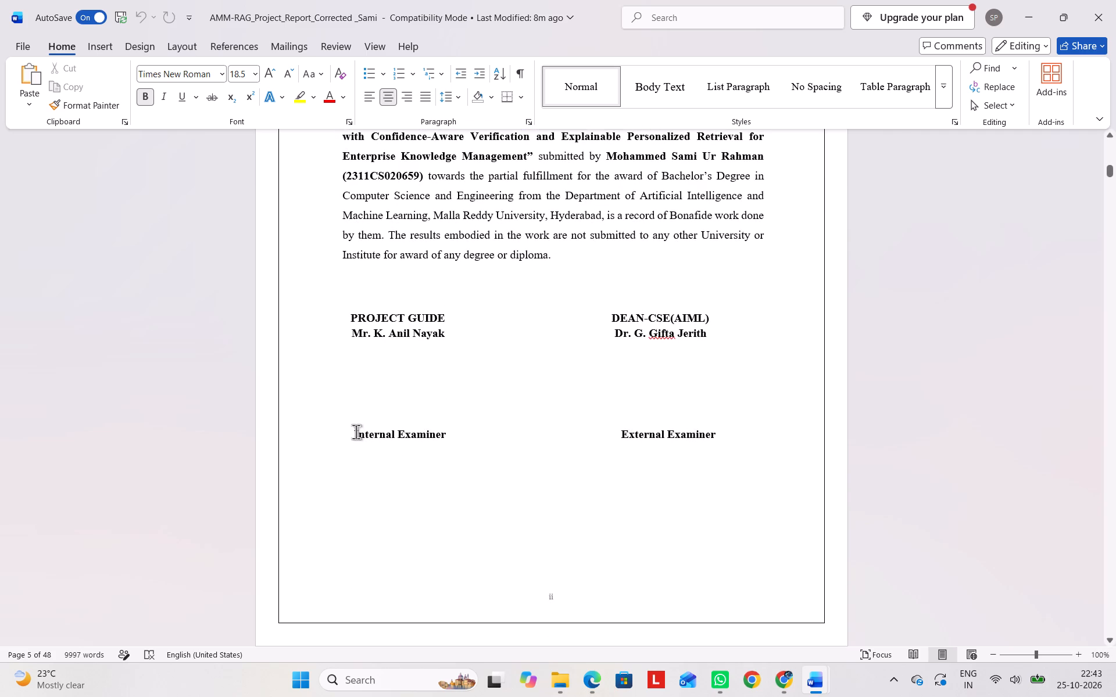
pyautogui.moveTo(353, 431); pyautogui.dragTo(625, 447)
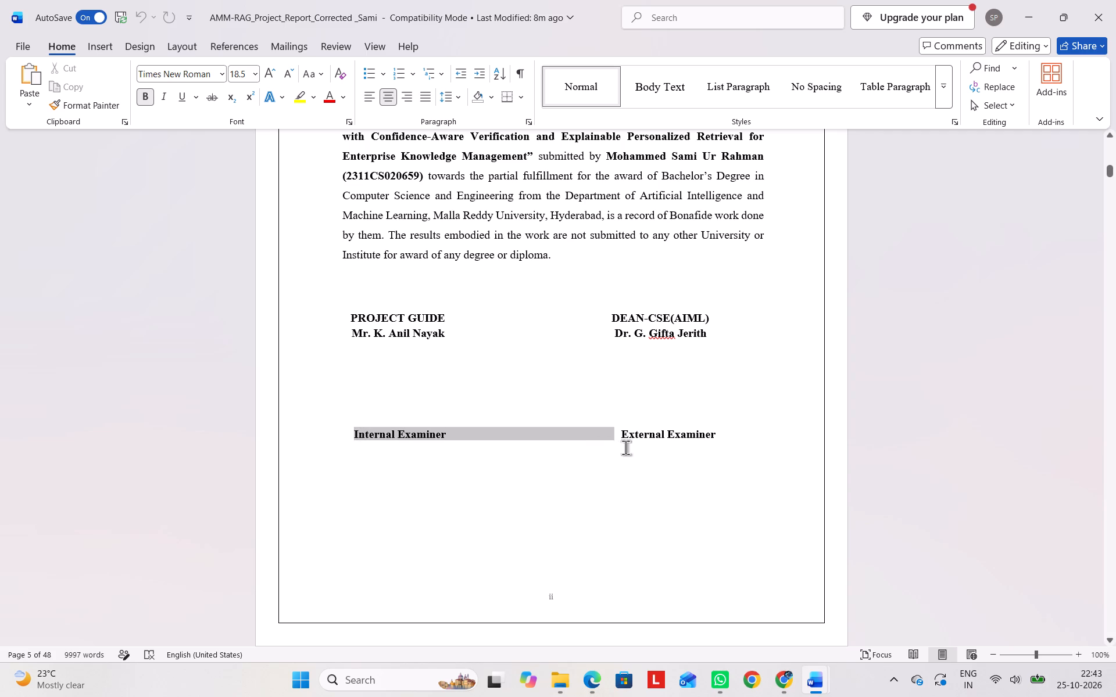
pyautogui.moveTo(625, 447); pyautogui.dragTo(696, 436)
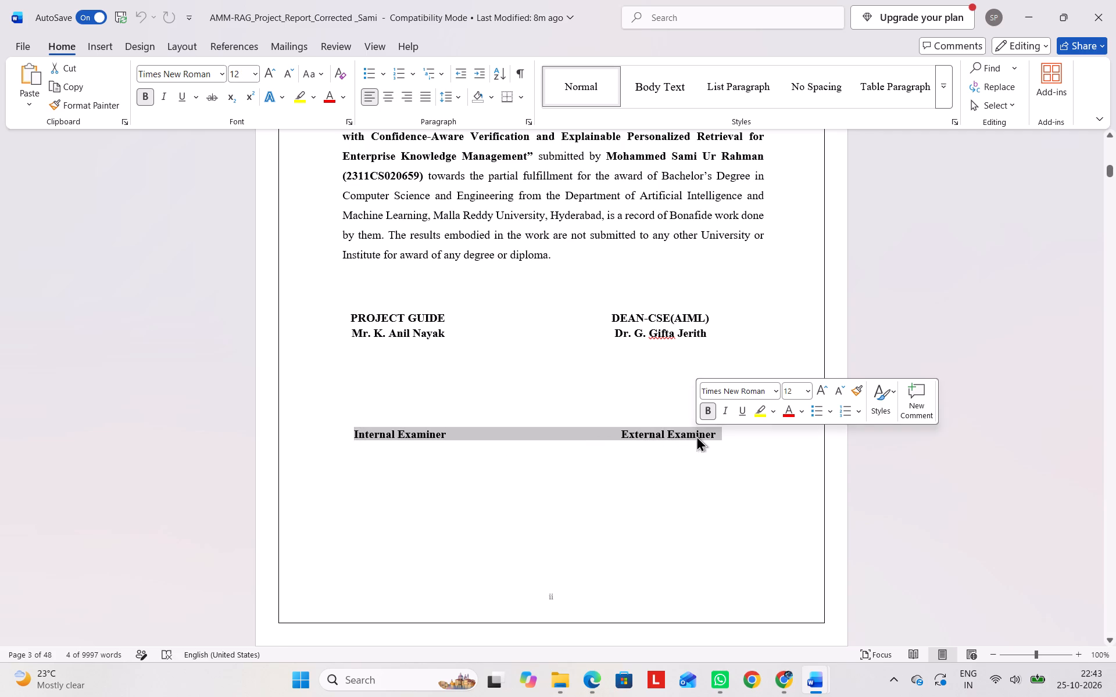
pyautogui.hotkey('ctrl', 'v')
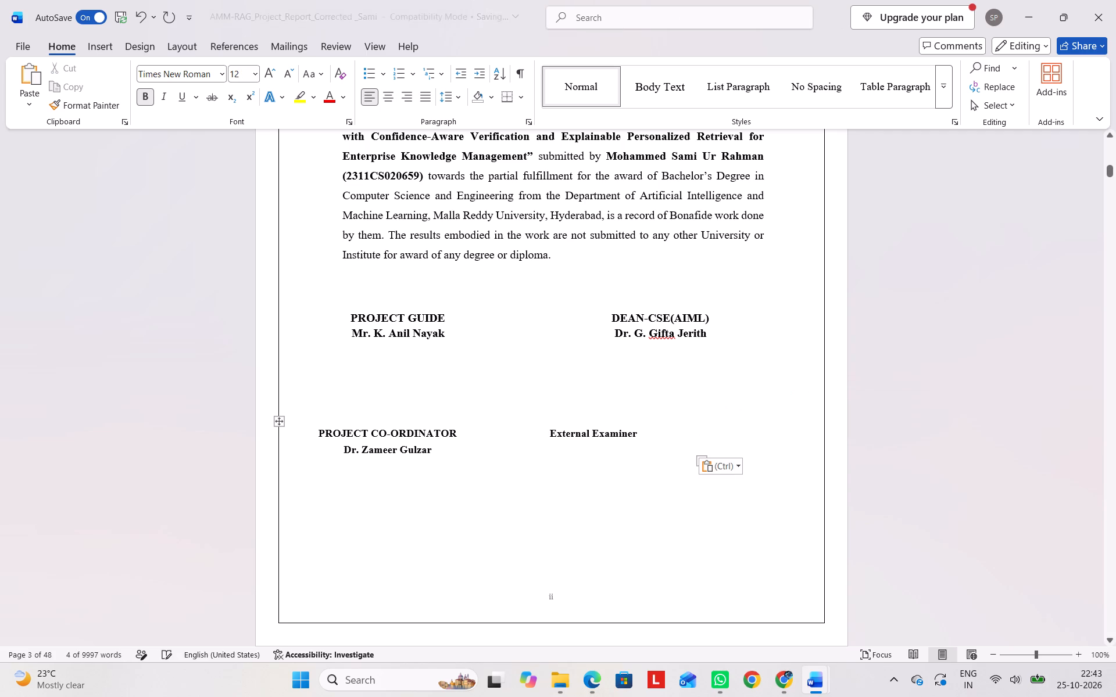
# Move the pasted signature table so Project Co-ordinator lines up under Project Guide and External Examiner under the Dean block.
pyautogui.click(278, 421)
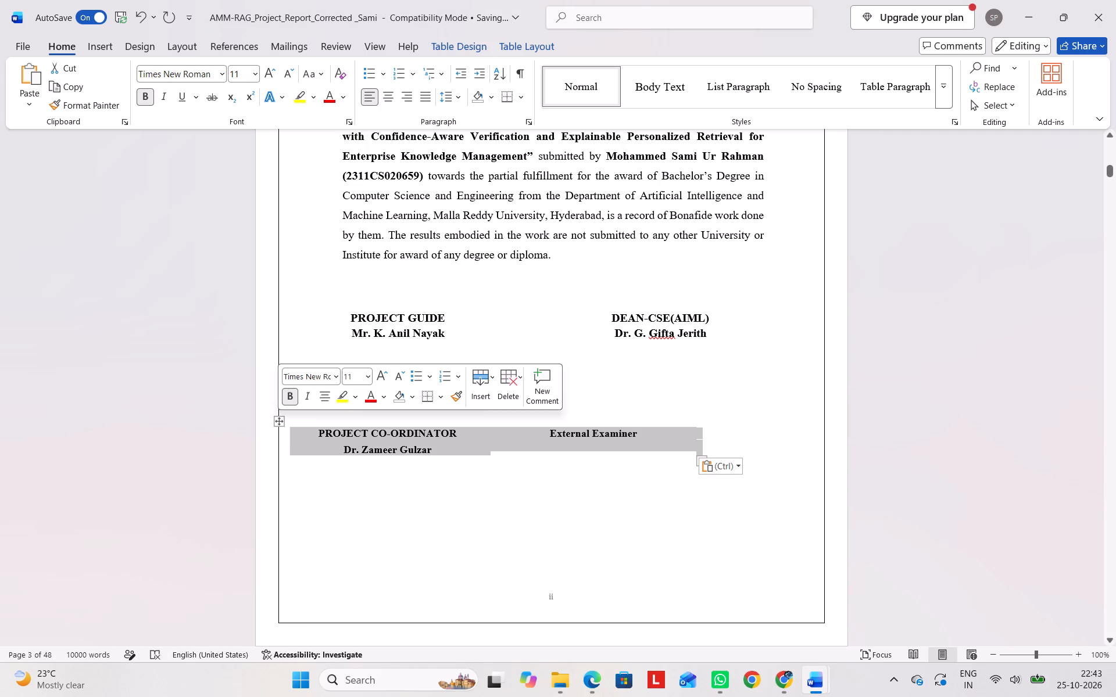
pyautogui.moveTo(278, 421); pyautogui.dragTo(341, 418)
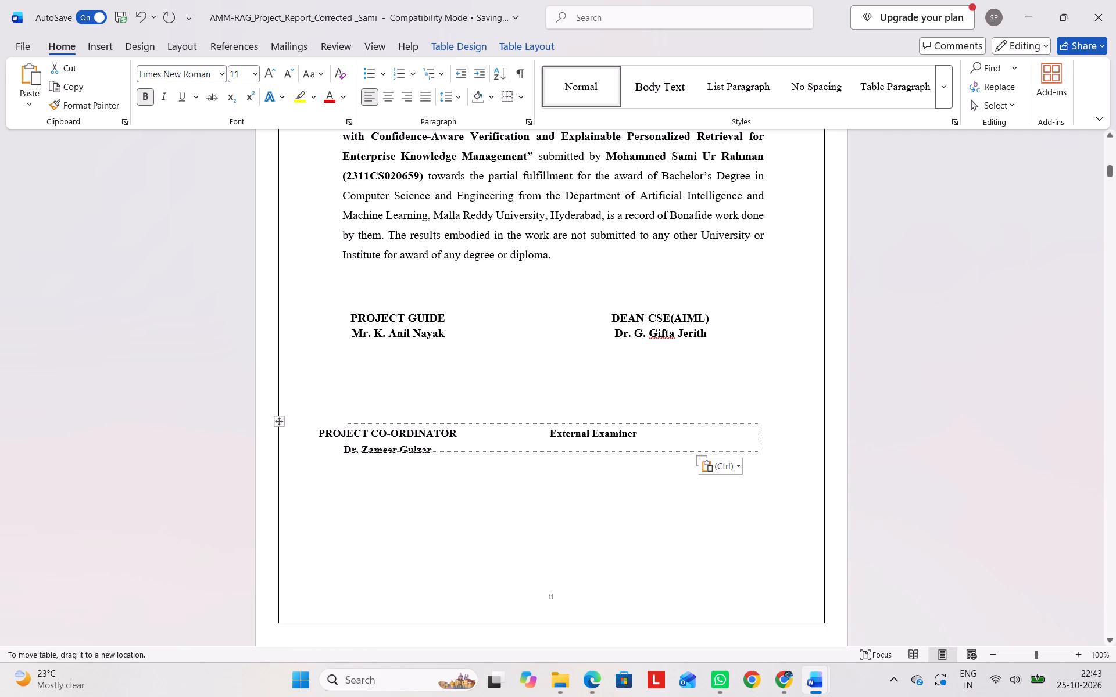
# Nudge the signature table inward and remove the extra indent before Project Co-ordinator and the name below it, indenting the name by five spaces.
pyautogui.moveTo(341, 418); pyautogui.dragTo(359, 417)
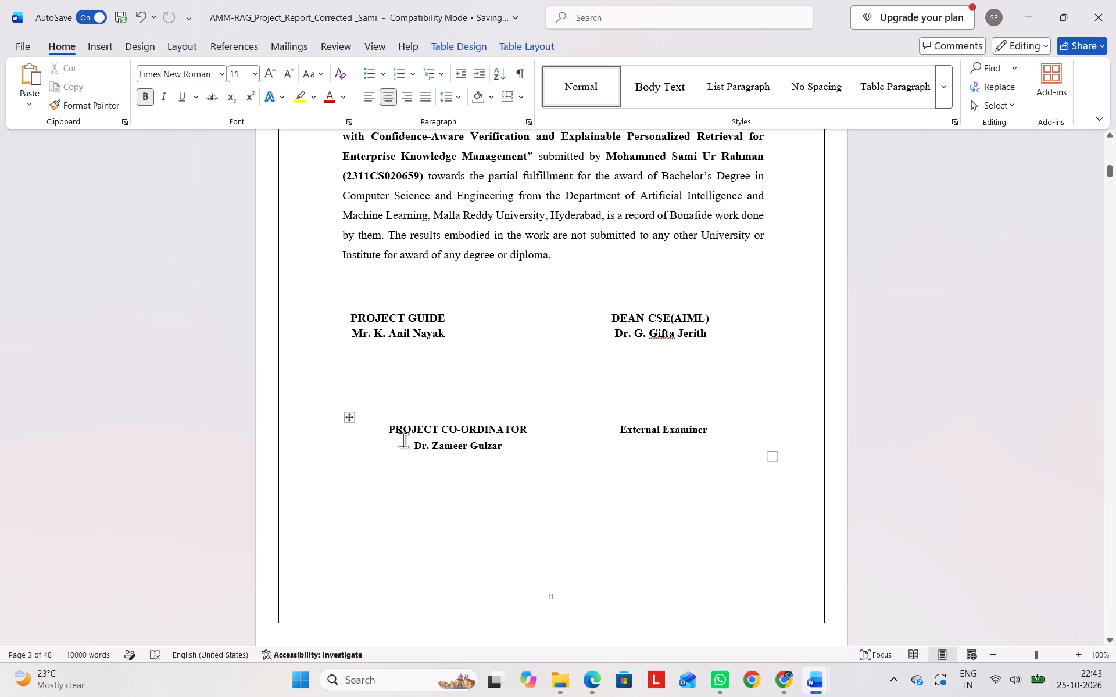
pyautogui.press('BackSpace')
pyautogui.press('BackSpace')
pyautogui.press('BackSpace')
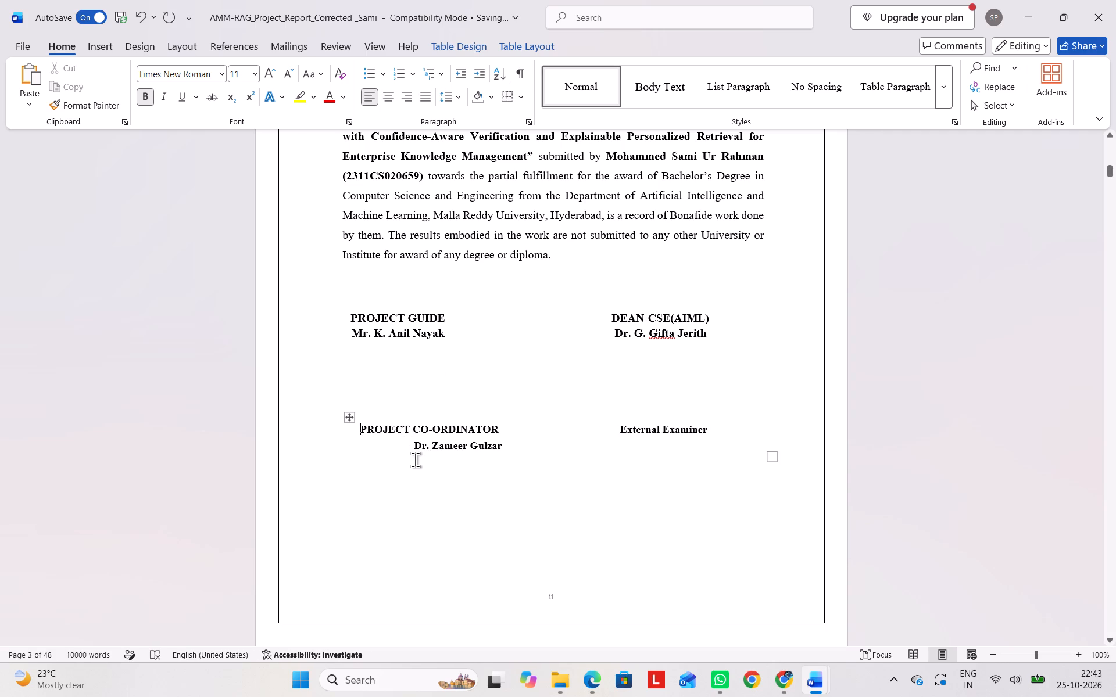
pyautogui.click(415, 459)
pyautogui.click(414, 445)
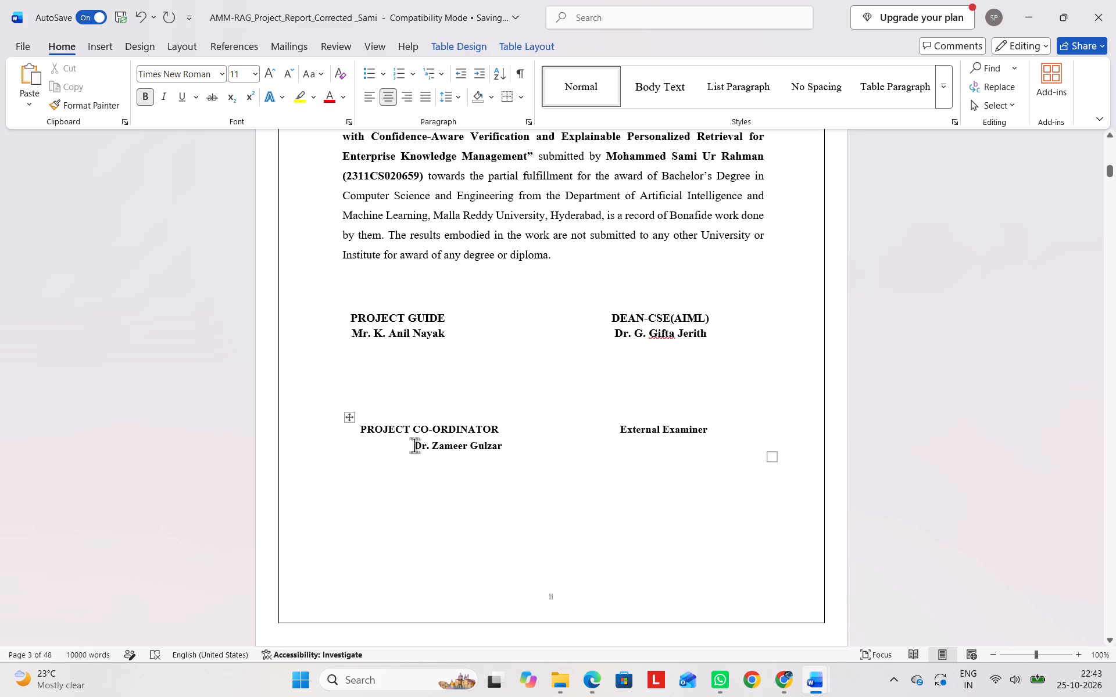
pyautogui.click(414, 445)
pyautogui.press('BackSpace')
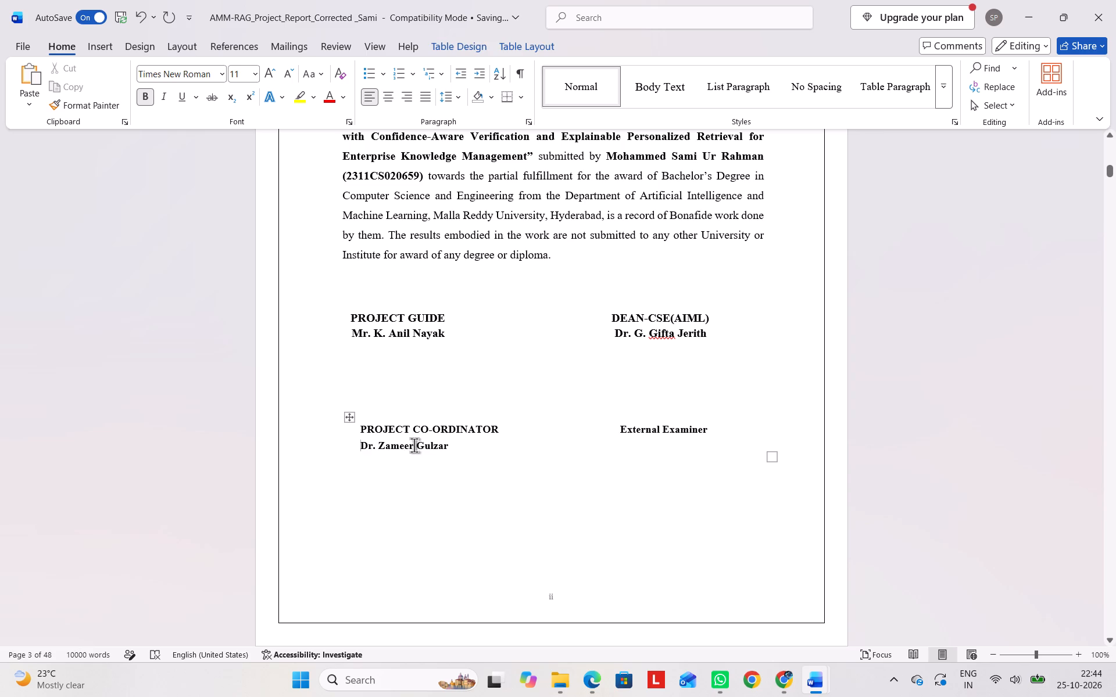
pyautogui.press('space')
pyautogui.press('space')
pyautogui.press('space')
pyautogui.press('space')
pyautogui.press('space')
pyautogui.click(364, 429)
pyautogui.press('Left')
pyautogui.press('BackSpace')
# Realign the signature table so Project Co-ordinator starts directly under Project Guide and External Examiner under the DEAN-CSE(AIML) heading.
pyautogui.moveTo(349, 417); pyautogui.dragTo(340, 415)
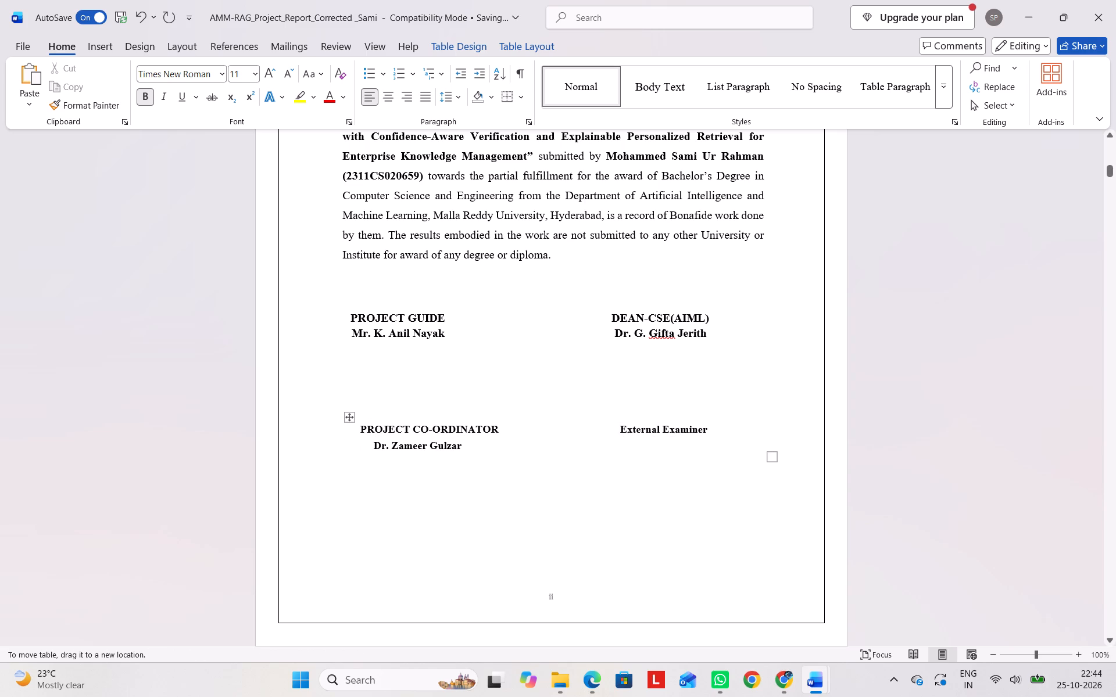
pyautogui.moveTo(340, 415); pyautogui.dragTo(325, 415)
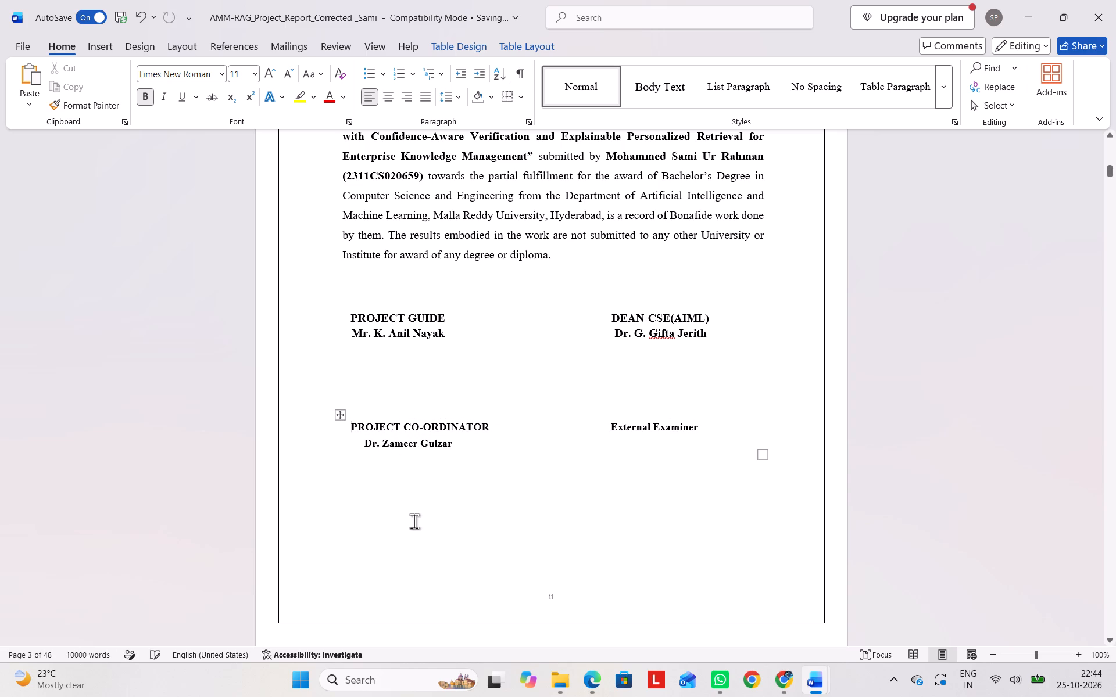
pyautogui.click(415, 522)
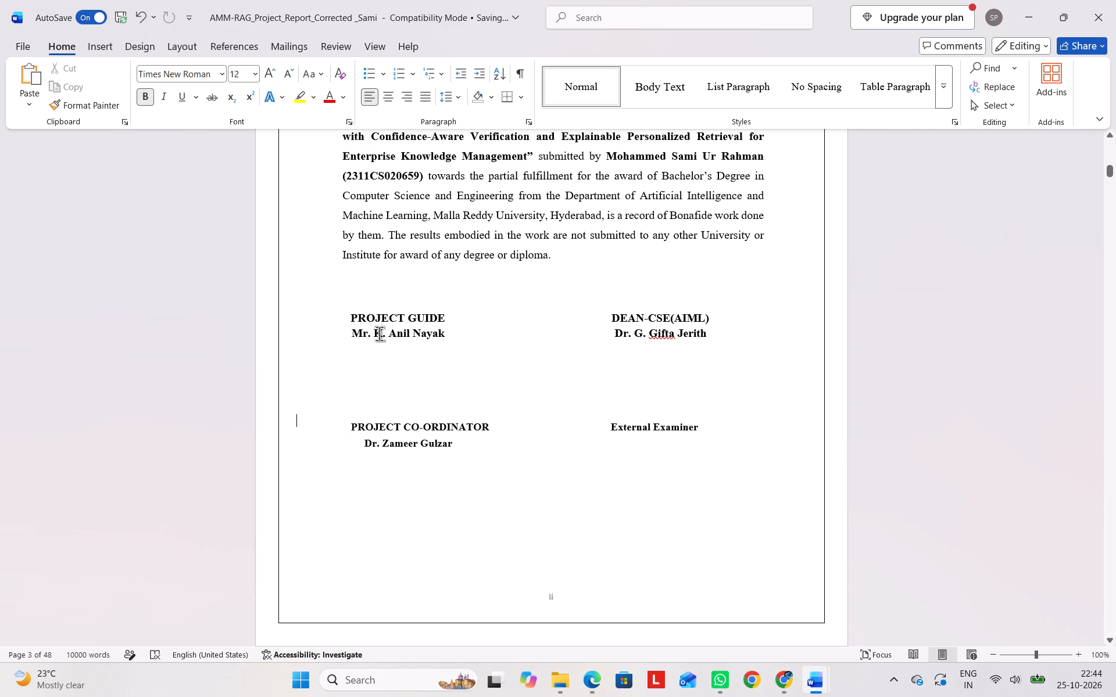
# Insert a blank line above the Project Guide heading on the certificate page.
pyautogui.click(349, 312)
pyautogui.press('Return')
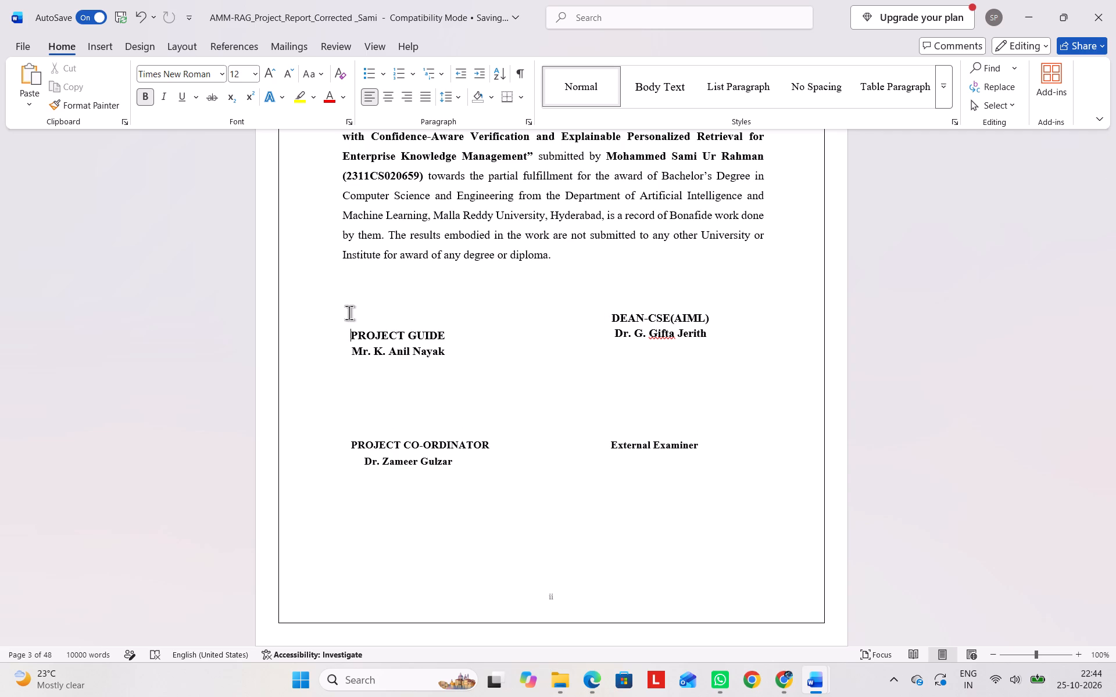
# Shift the Project Guide and Dean-CSE(AIML) signature blocks down with blank lines so they sit at about the same level.
pyautogui.press('Return')
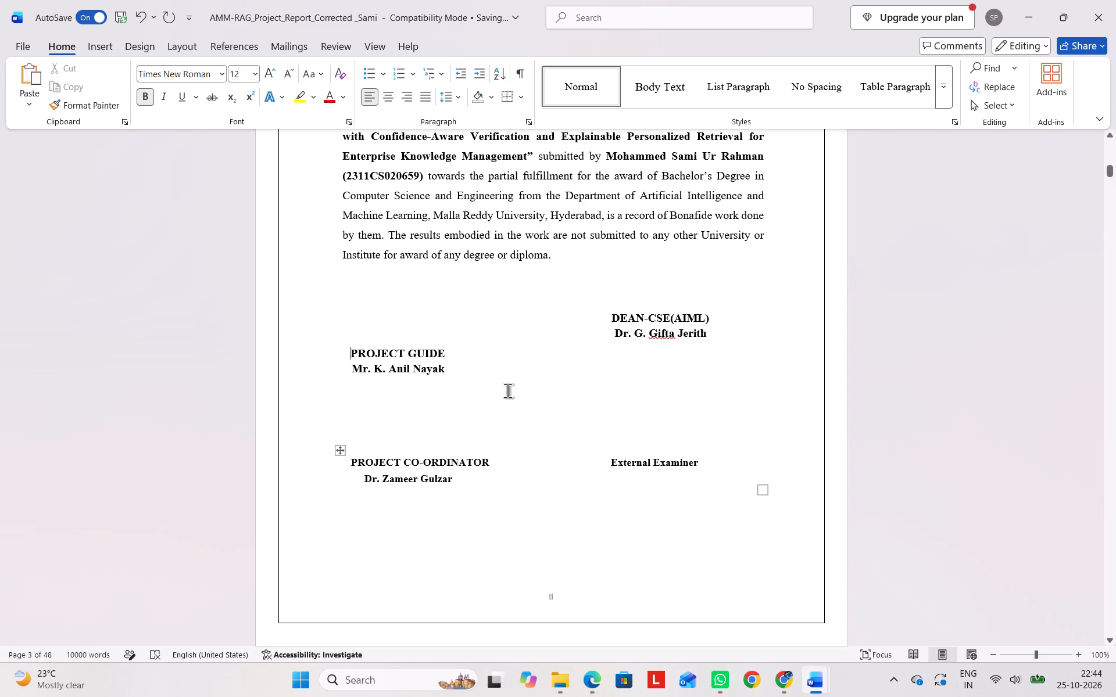
pyautogui.click(612, 311)
pyautogui.press('Return')
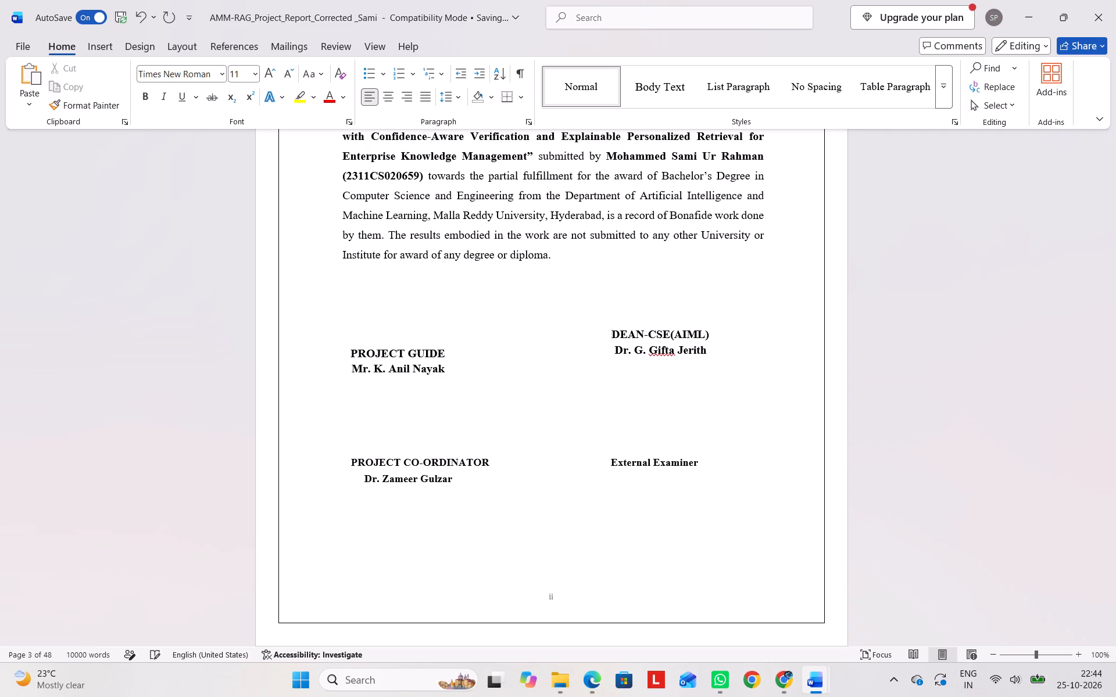
pyautogui.press('Return')
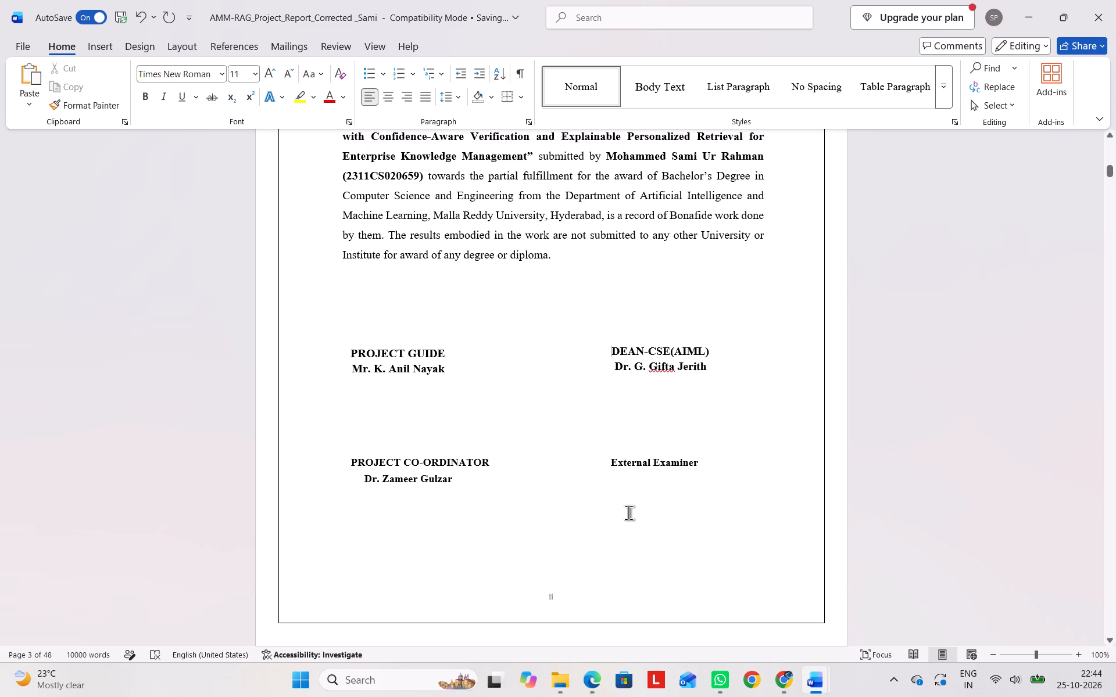
# Replace the project coordinator's name in the Acknowledgement with that of the co-ordinator on the certificate page, keeping the Dr. title.
pyautogui.scroll(-2, 628, 512)
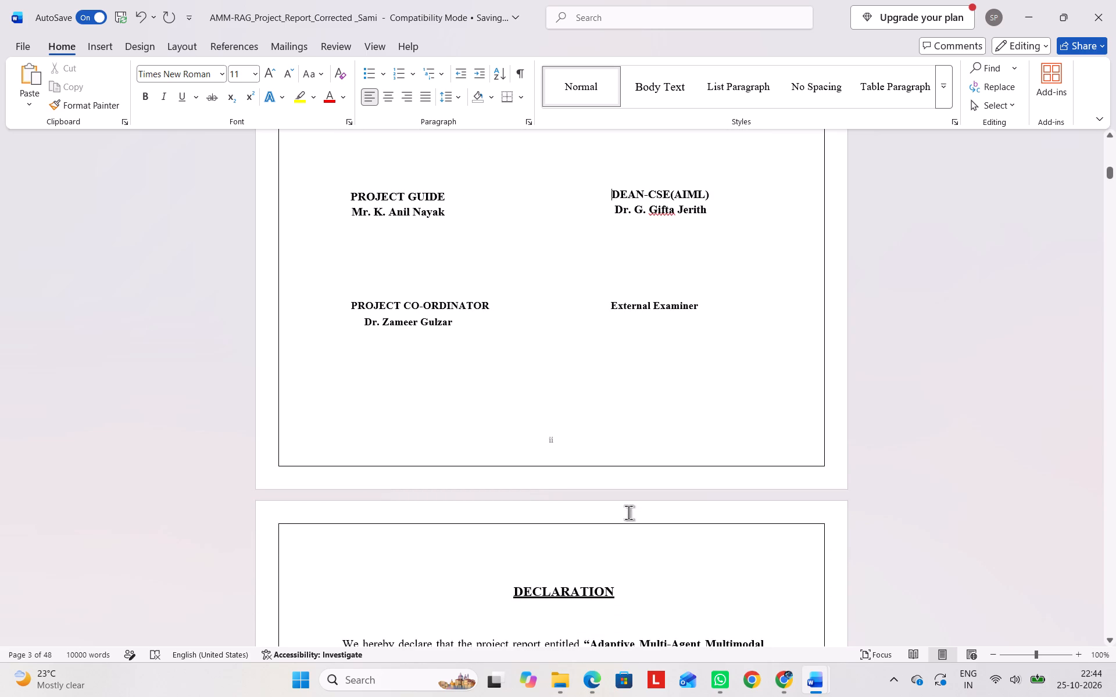
pyautogui.scroll(-8, 628, 512)
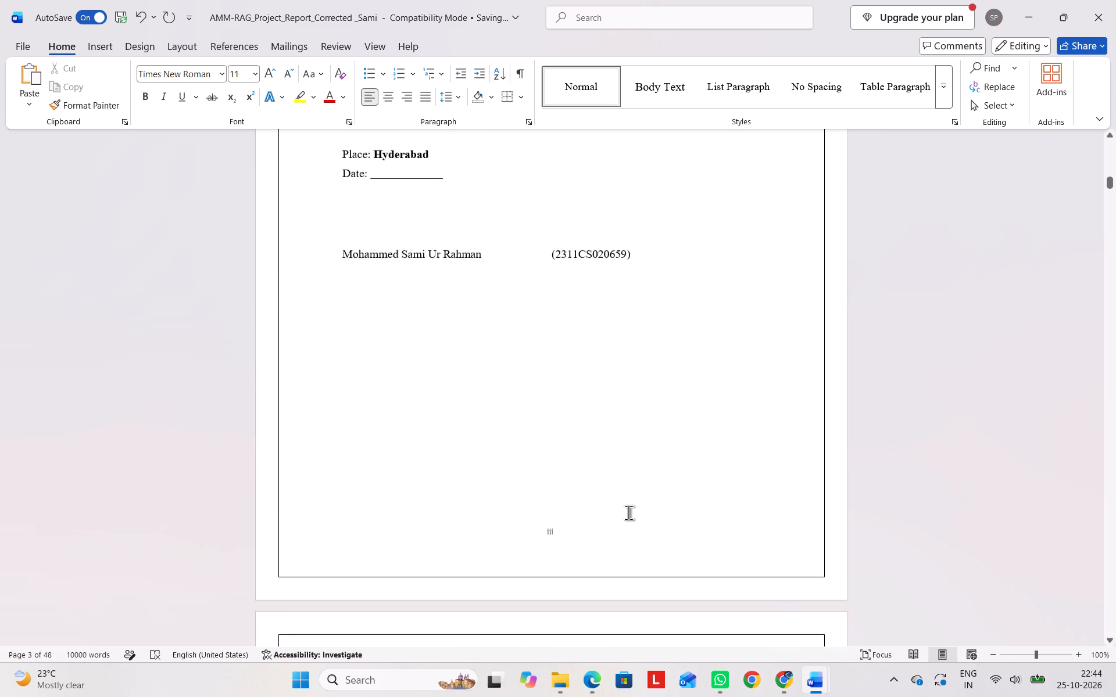
pyautogui.scroll(-2, 628, 512)
pyautogui.scroll(1, 628, 512)
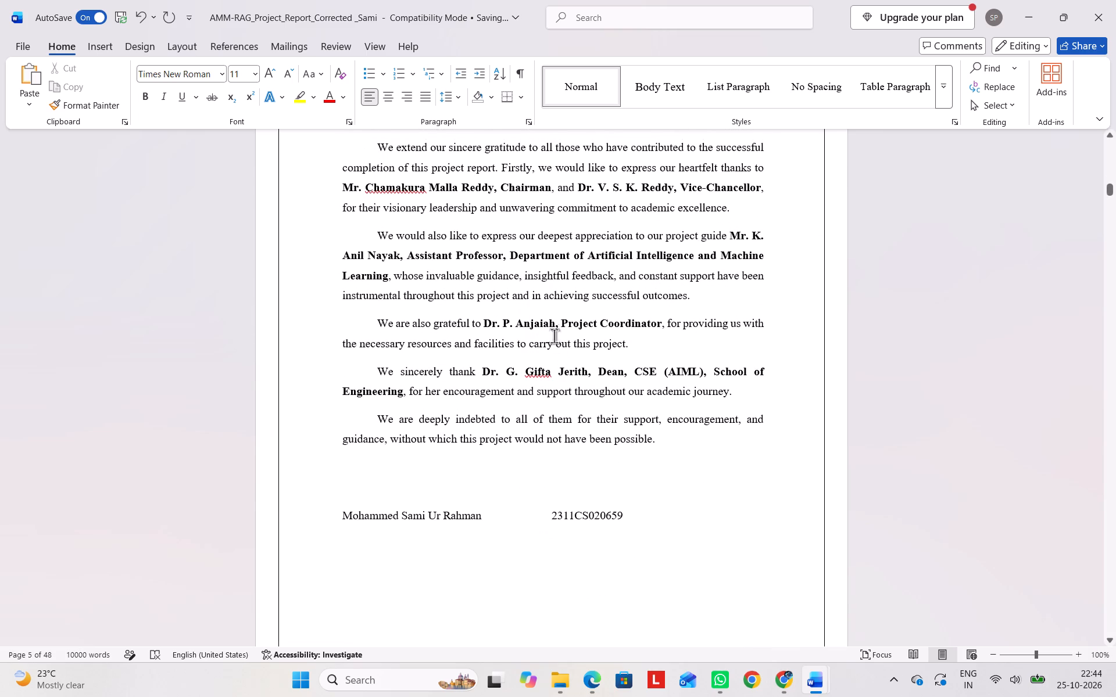
pyautogui.click(553, 323)
pyautogui.press('BackSpace')
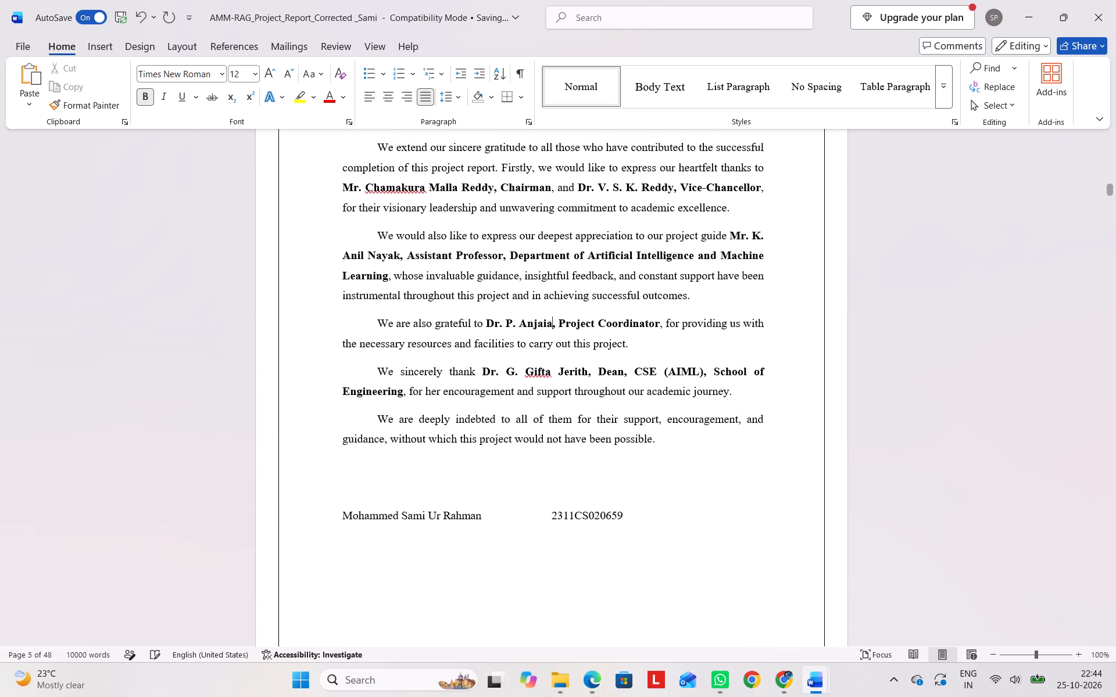
pyautogui.press('BackSpace')
pyautogui.press('BackSpace')
pyautogui.press('BackSpace')
pyautogui.press('BackSpace')
pyautogui.press('BackSpace')
pyautogui.press('BackSpace')
pyautogui.press('BackSpace')
pyautogui.press('BackSpace')
pyautogui.press('BackSpace')
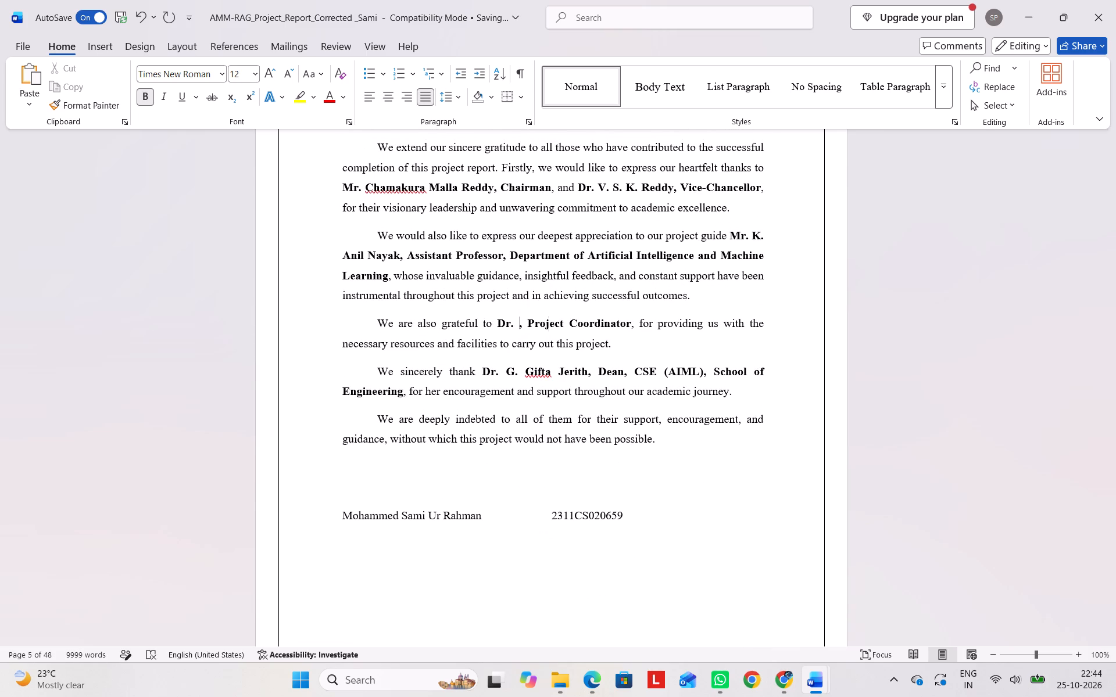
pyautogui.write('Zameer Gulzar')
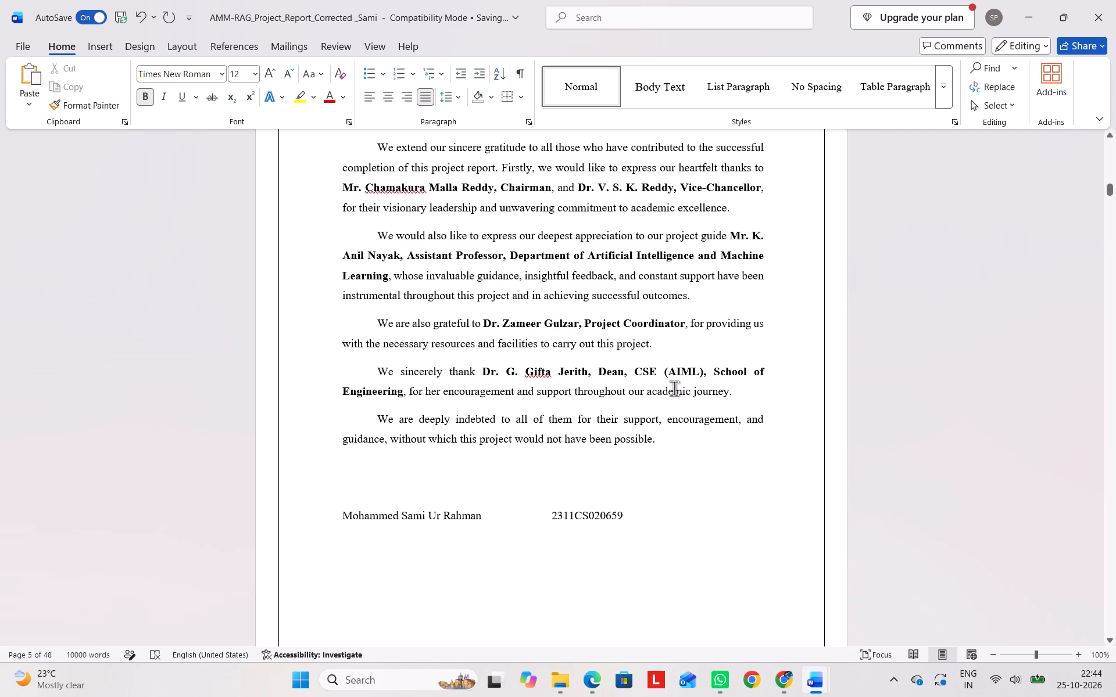
# Apply justified alignment and 1.5 line spacing to all Acknowledgement body paragraphs, from "We extend our sincere gratitude" to "would not have been possible".
pyautogui.moveTo(652, 439); pyautogui.dragTo(499, 386)
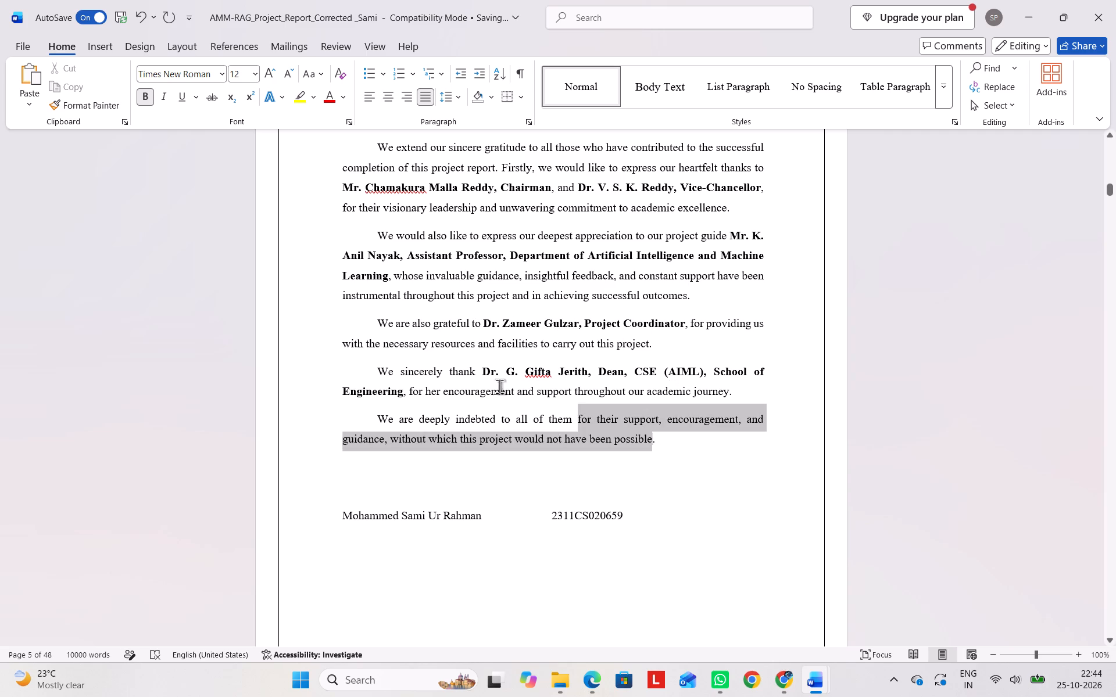
pyautogui.moveTo(499, 386); pyautogui.dragTo(384, 131)
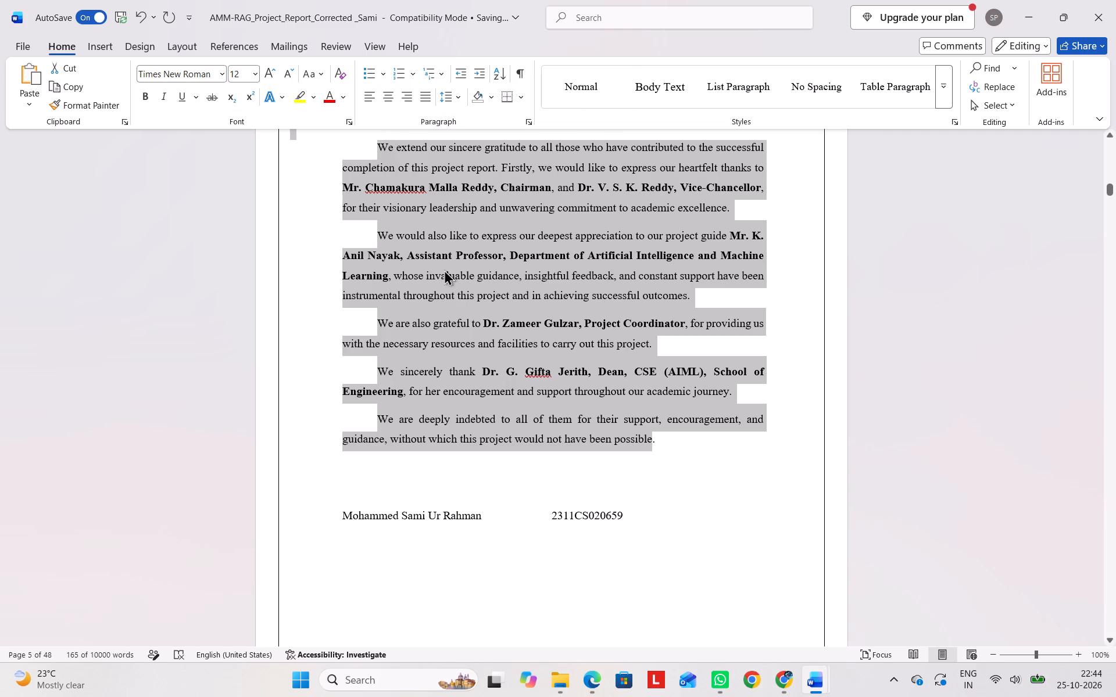
pyautogui.scroll(1, 444, 270)
pyautogui.click(380, 261)
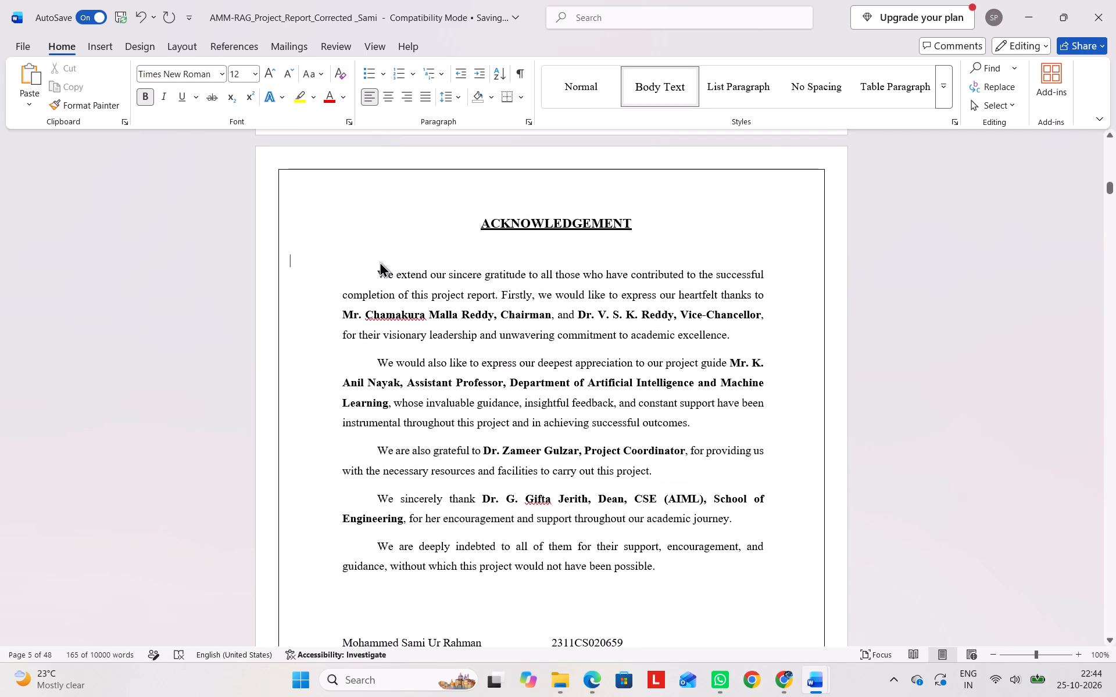
pyautogui.moveTo(378, 267); pyautogui.dragTo(576, 463)
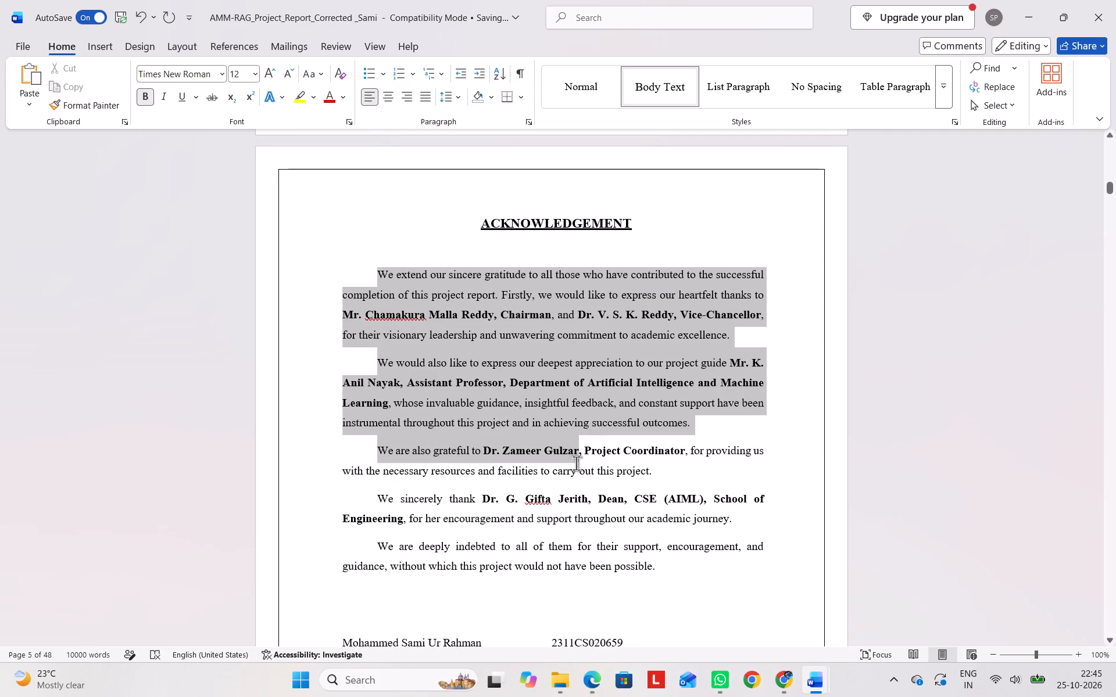
pyautogui.moveTo(576, 463); pyautogui.dragTo(665, 556)
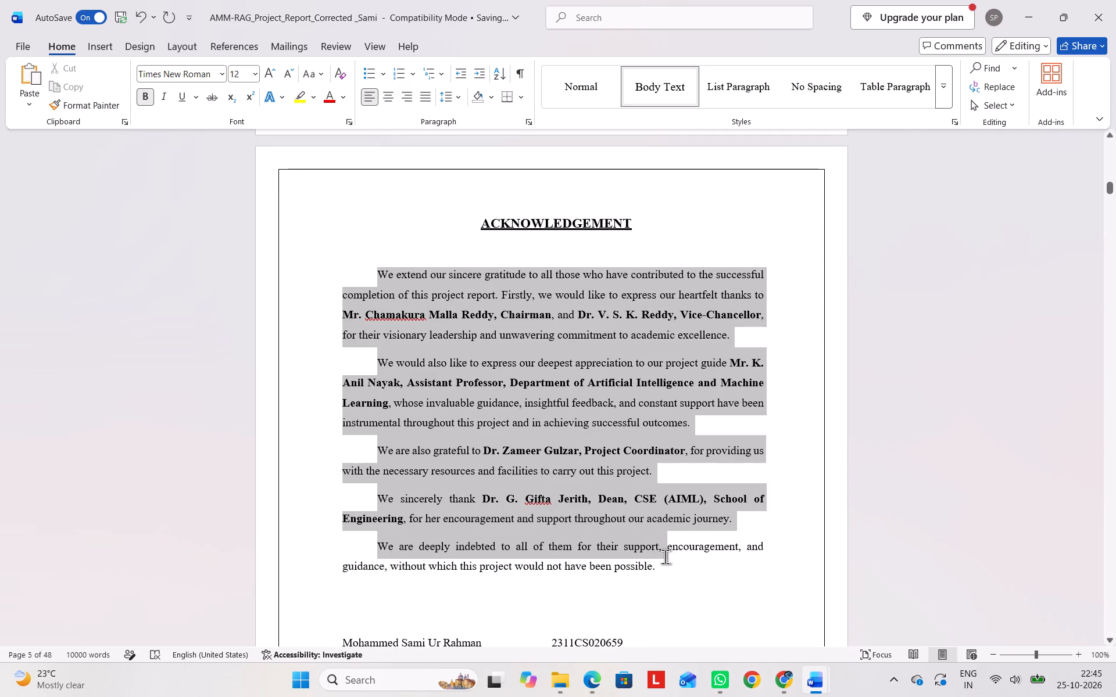
pyautogui.moveTo(665, 556); pyautogui.dragTo(660, 563)
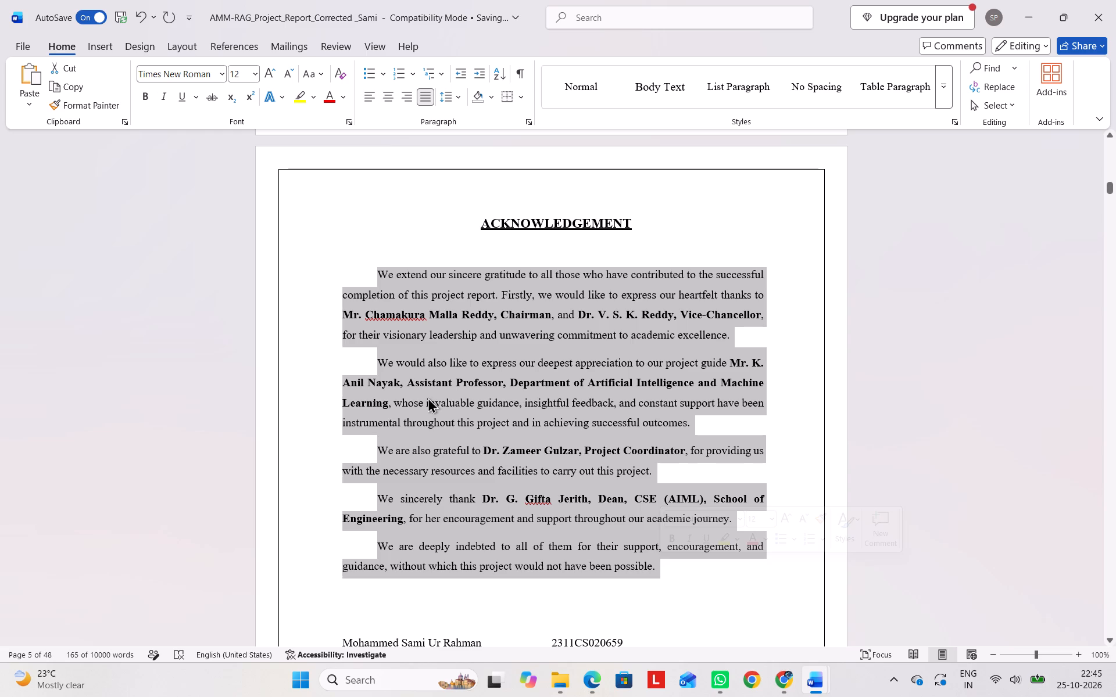
pyautogui.click(427, 99)
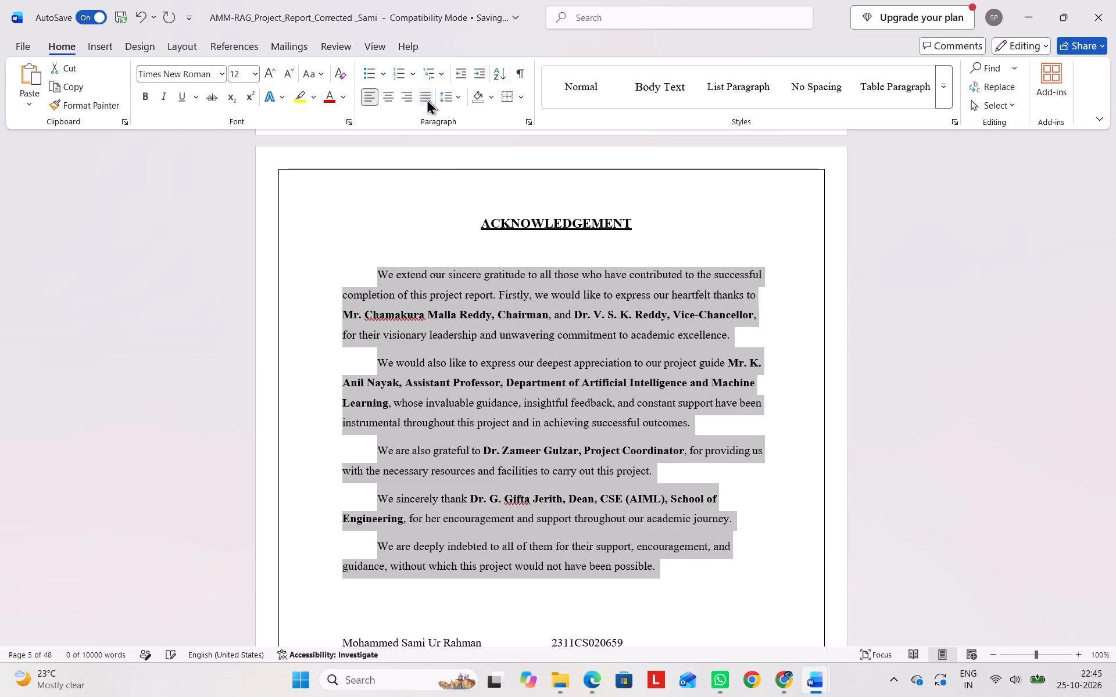
pyautogui.click(427, 99)
pyautogui.click(457, 92)
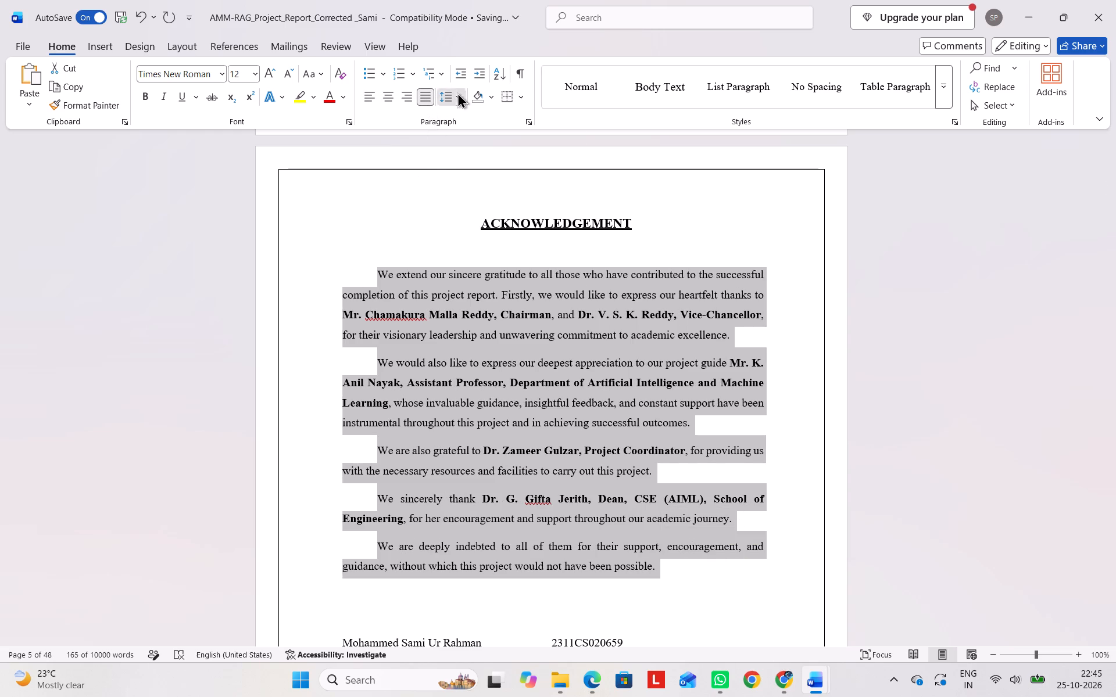
pyautogui.click(471, 150)
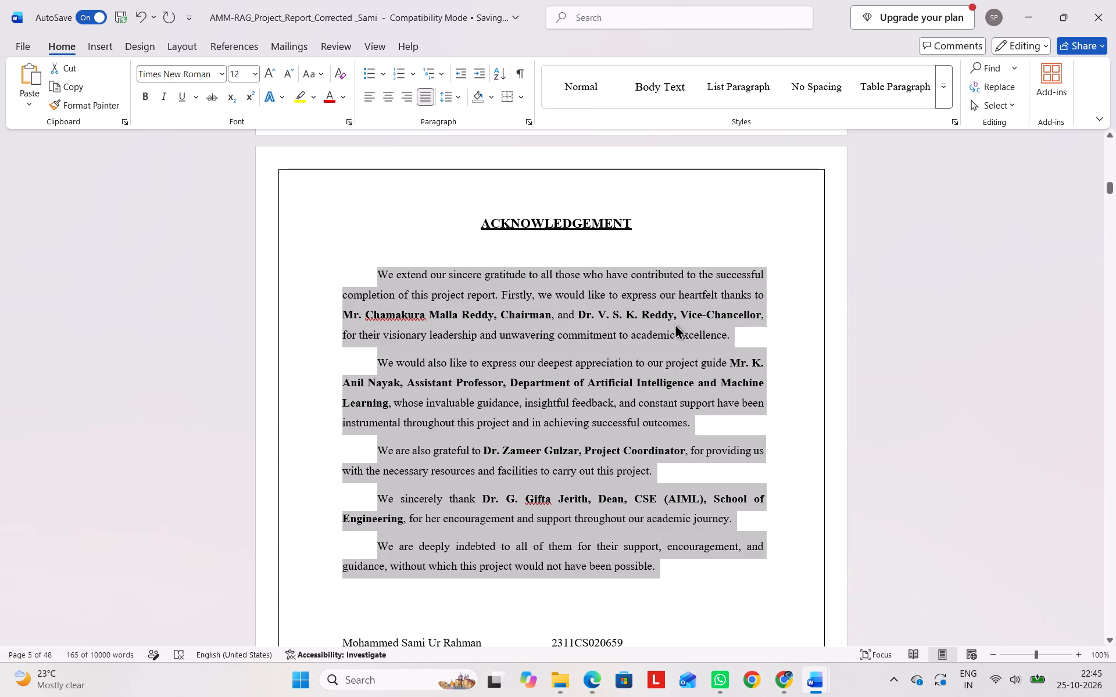
pyautogui.click(787, 403)
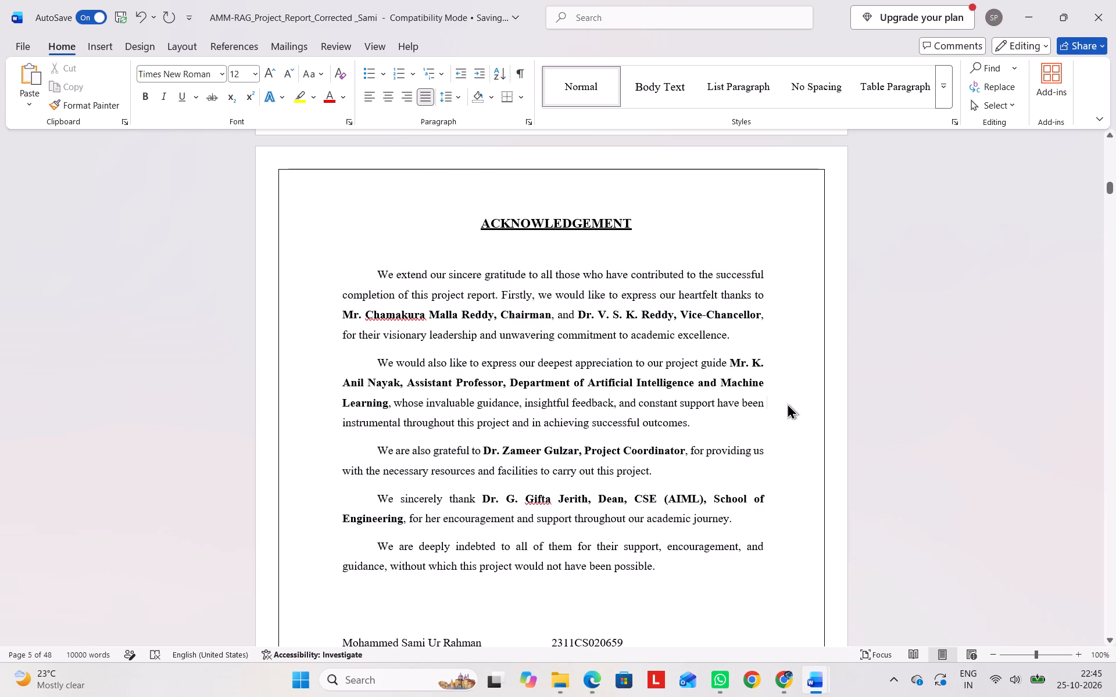
# Save the changes to the corrected Sami report.
pyautogui.hotkey('ctrl', 's')
# Export the corrected Sami report as a PDF to the Desktop, keeping its current file name.
pyautogui.click(22, 42)
pyautogui.click(51, 242)
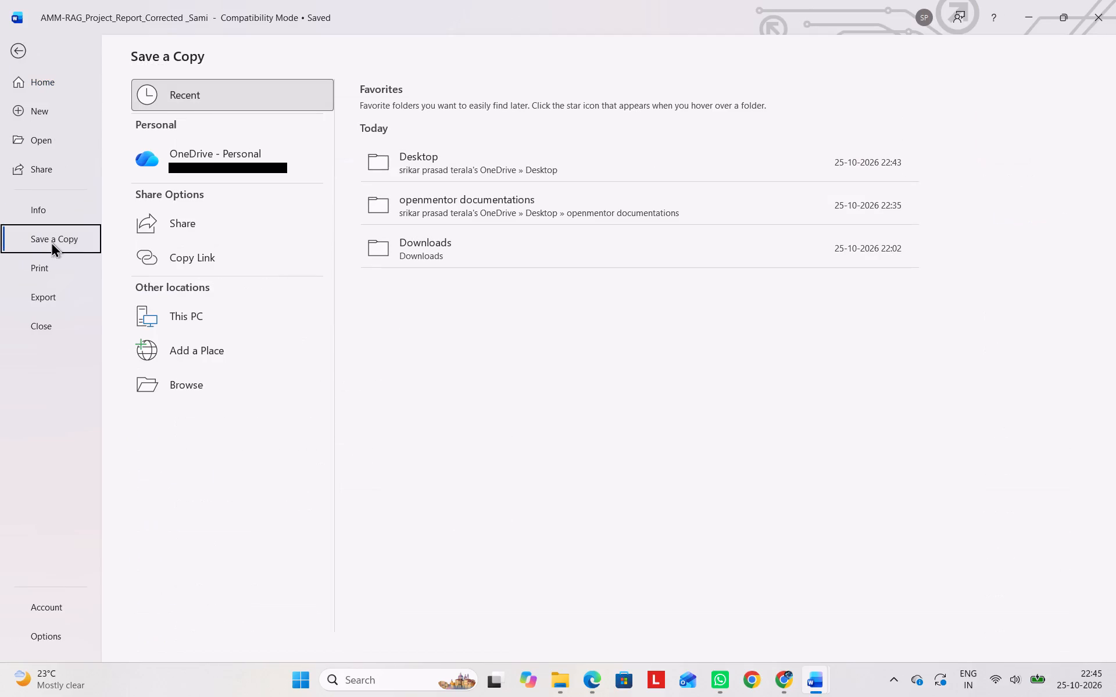
pyautogui.click(194, 386)
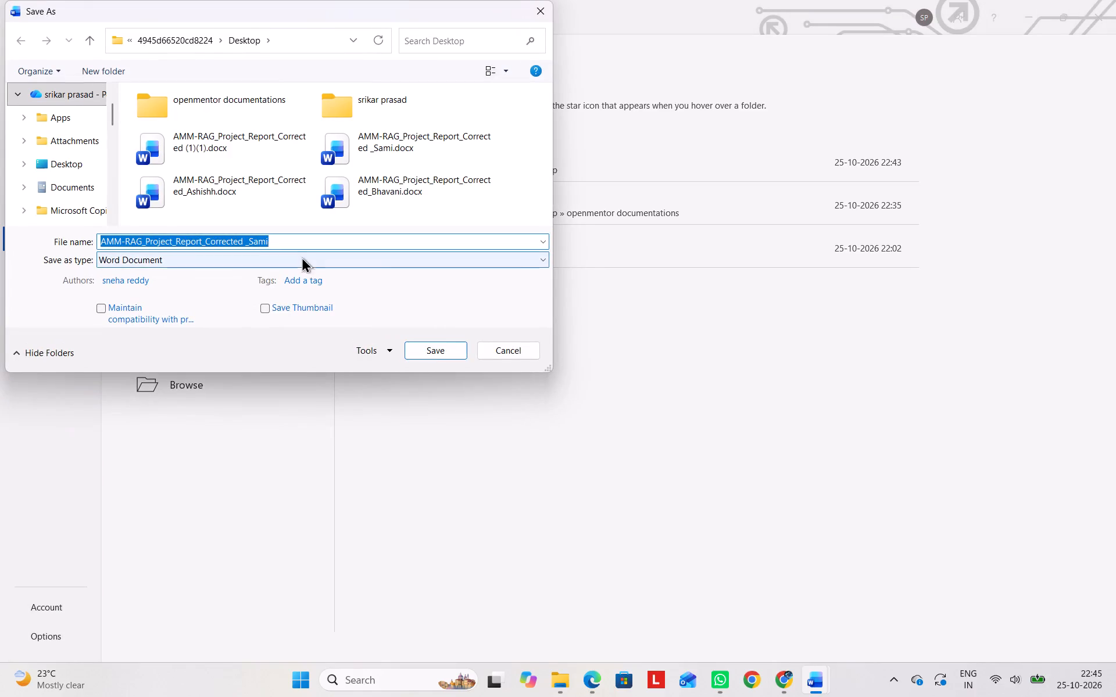
pyautogui.click(301, 256)
pyautogui.click(266, 344)
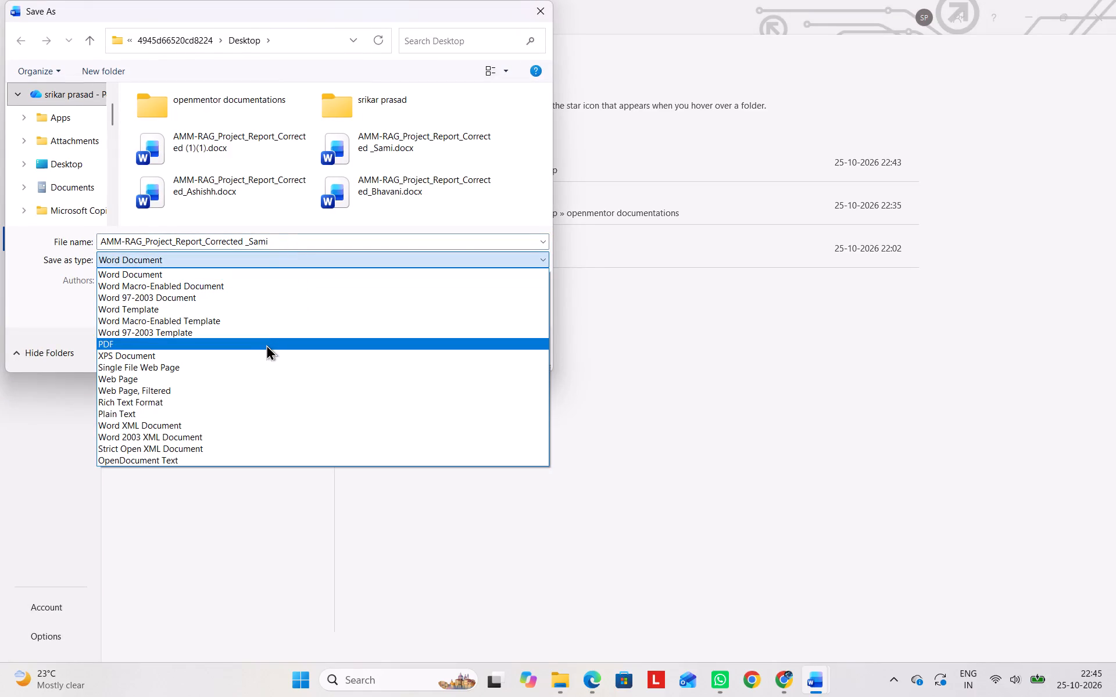
pyautogui.click(54, 167)
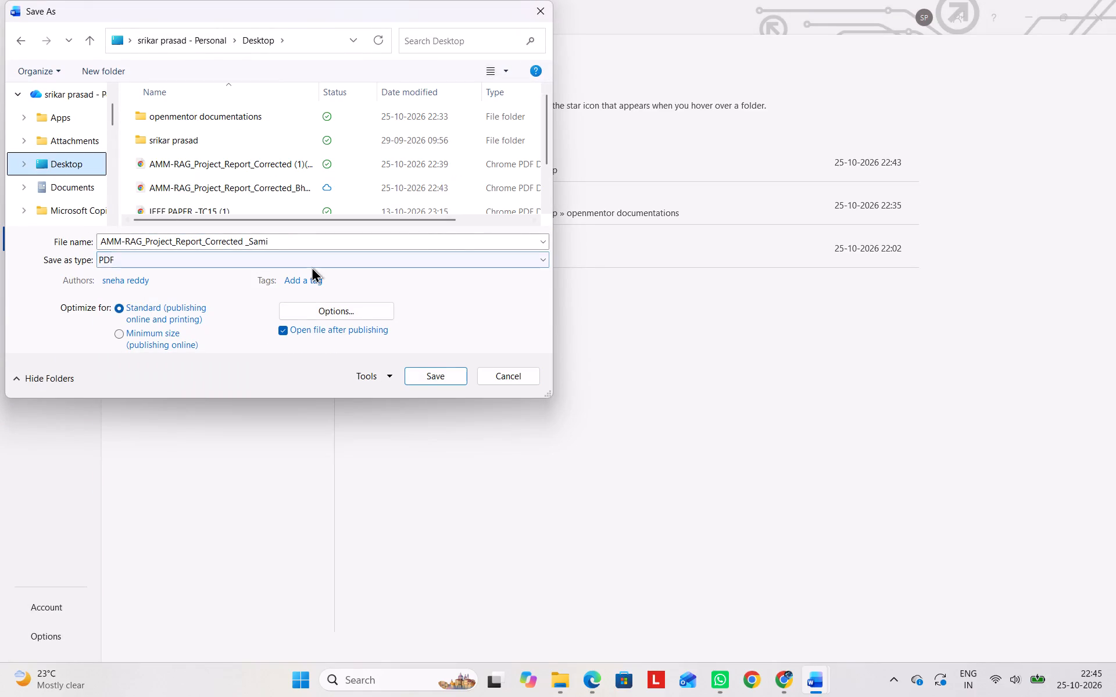
pyautogui.click(430, 378)
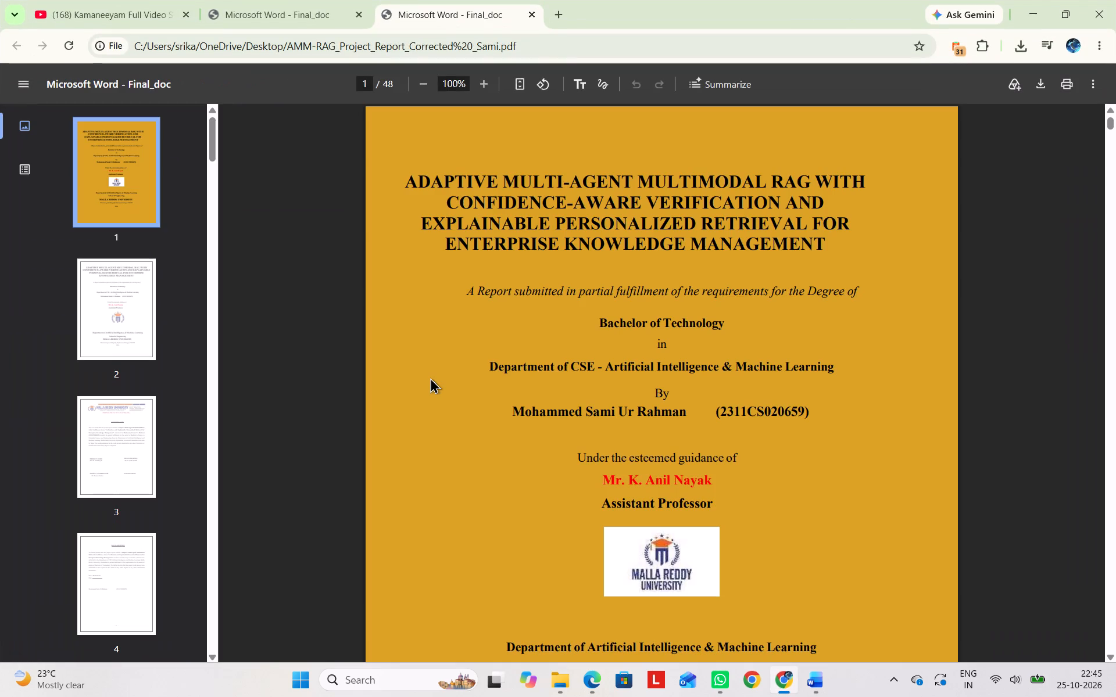
# Place the new Sami PDF on the desktop beside the other exported AMM-RAG report PDFs.
pyautogui.hotkey('alt', 'Tab')
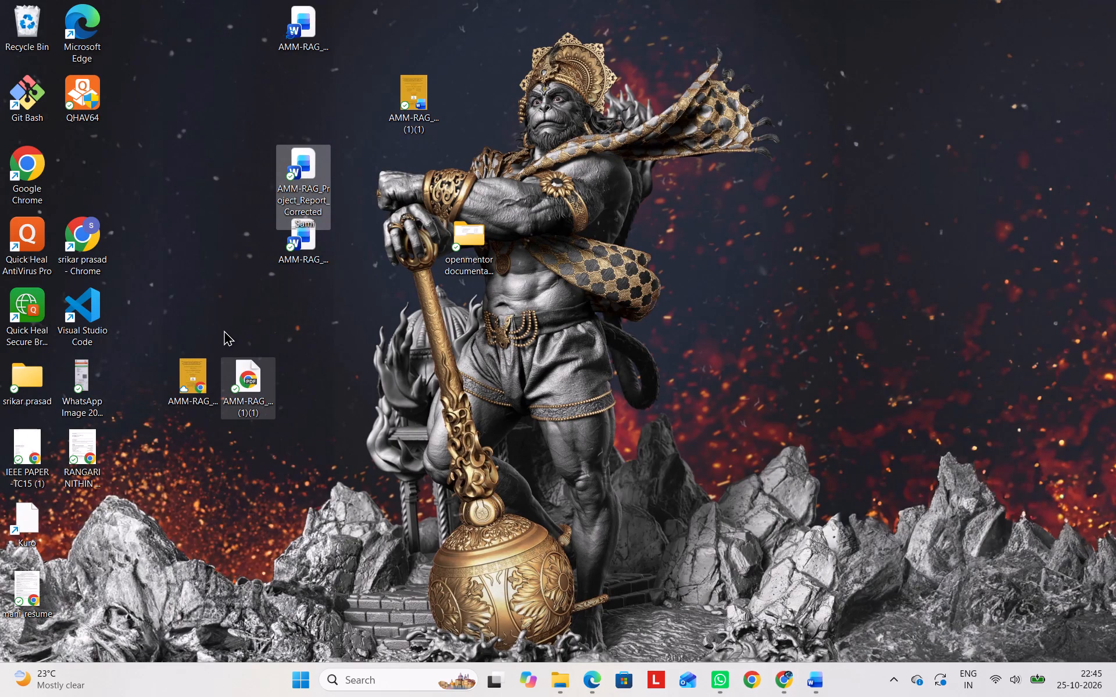
pyautogui.click(325, 438)
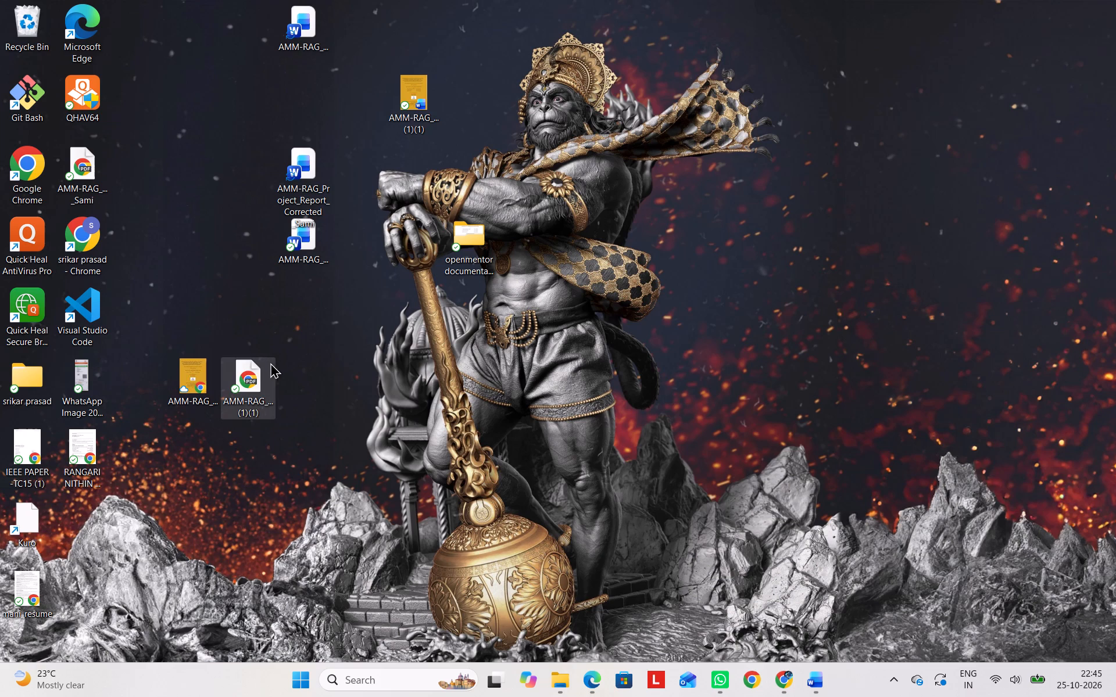
pyautogui.moveTo(84, 171); pyautogui.dragTo(189, 216)
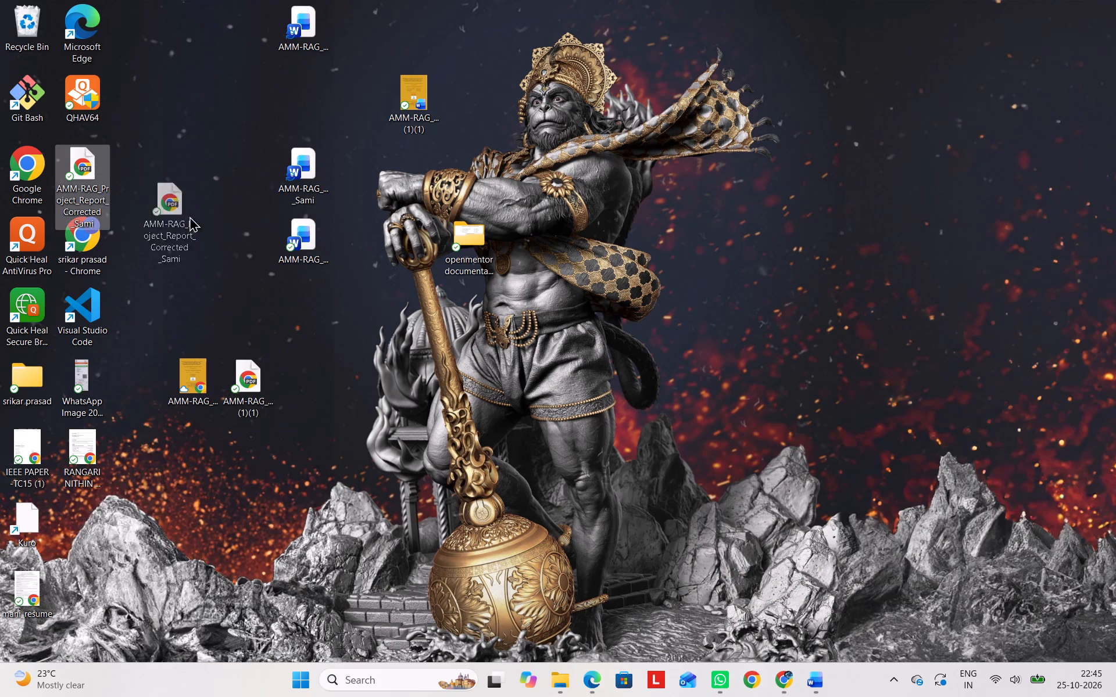
pyautogui.moveTo(189, 216); pyautogui.dragTo(330, 362)
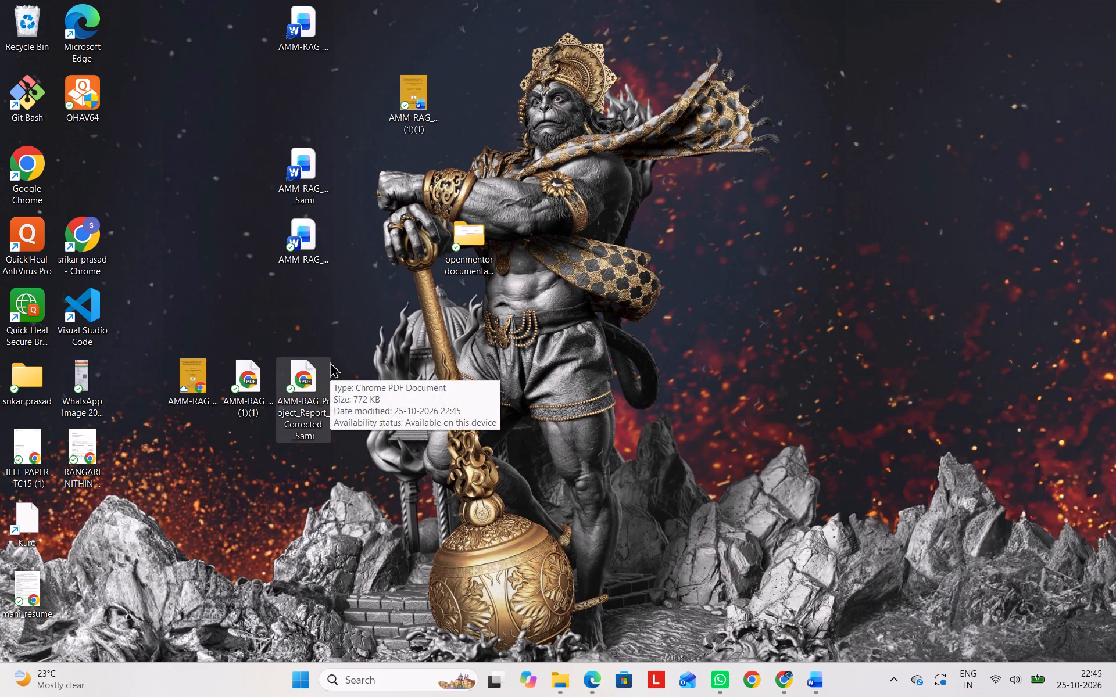
# Open the AMM-RAG_Project_Report_Corrected_Ashishh document from the desktop.
pyautogui.click(307, 241)
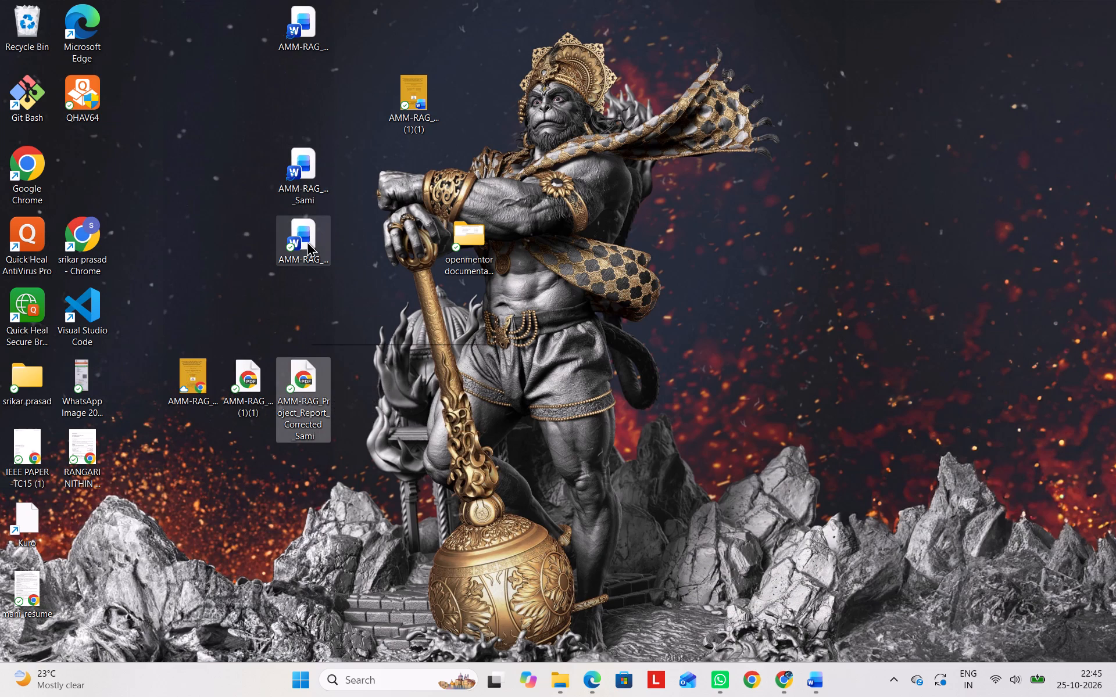
pyautogui.doubleClick(307, 241)
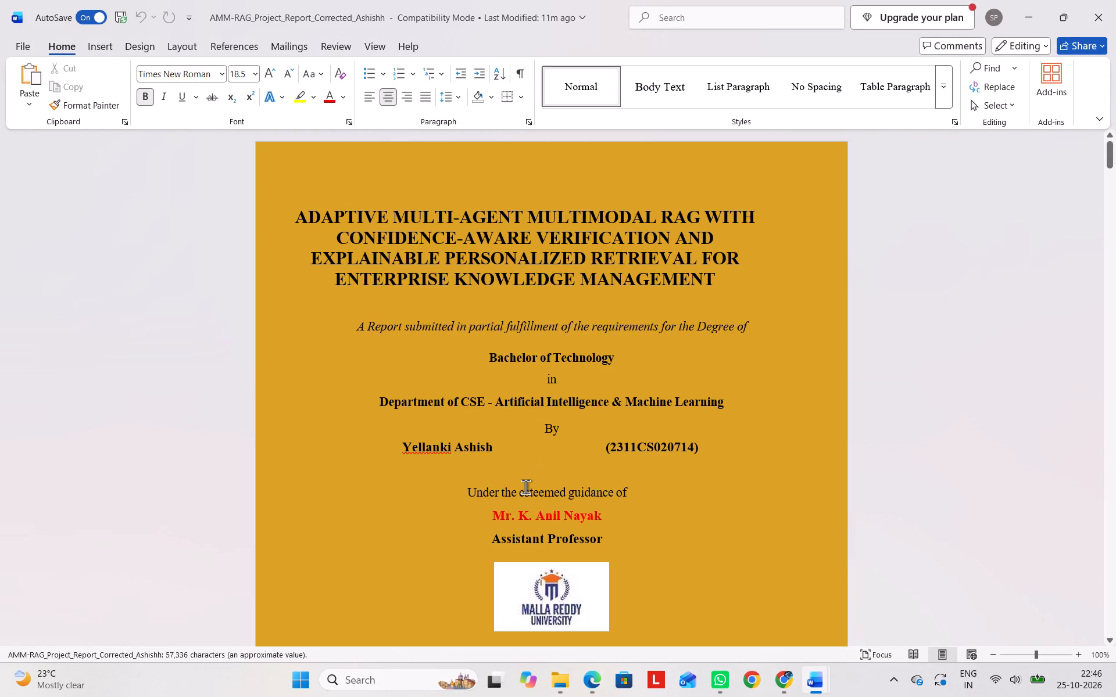
# On the coloured cover page, add spaces before the student's name and replace the wide gap before the roll number with a narrower run of spaces.
pyautogui.click(404, 443)
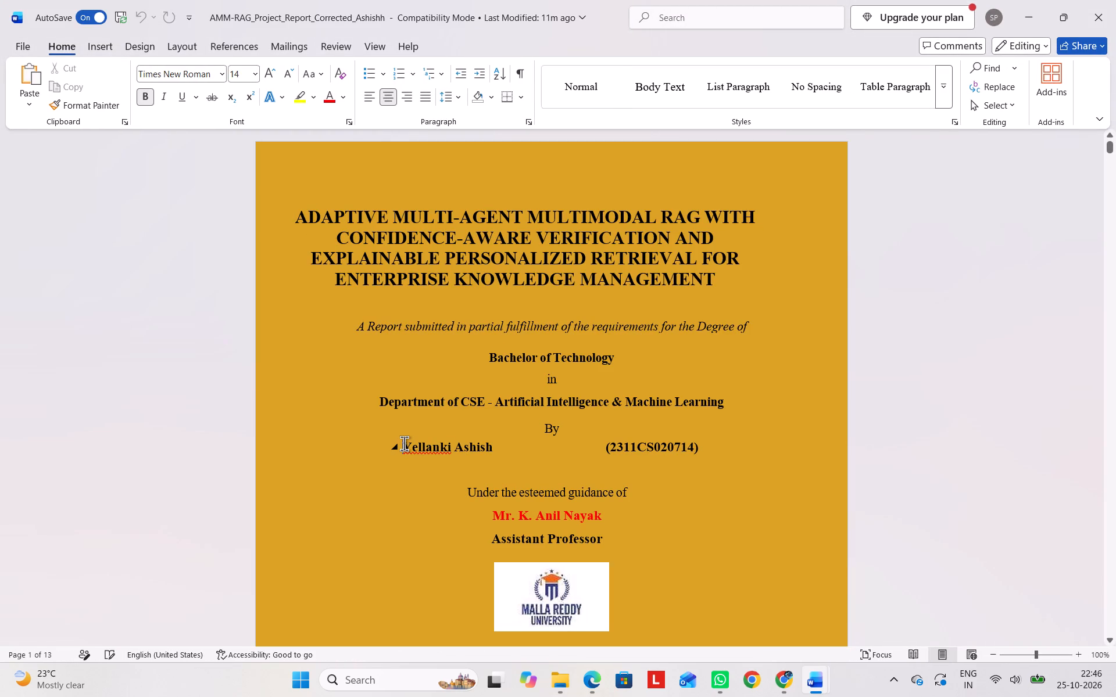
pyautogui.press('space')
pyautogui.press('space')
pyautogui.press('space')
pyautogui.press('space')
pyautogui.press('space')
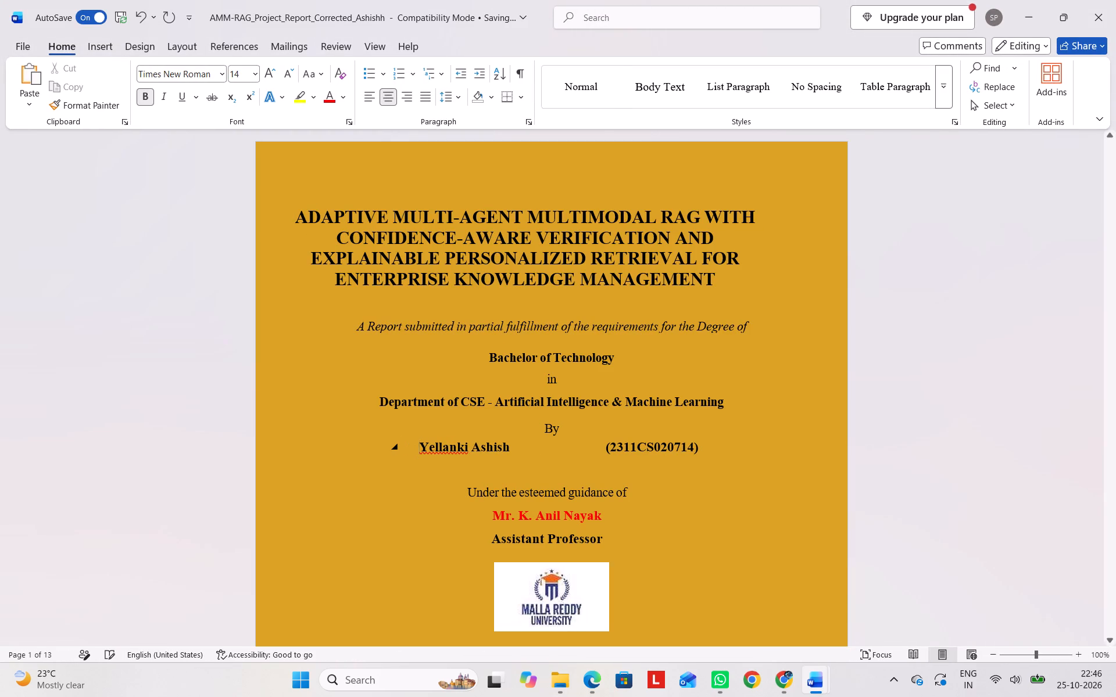
pyautogui.scroll(-1, 500, 509)
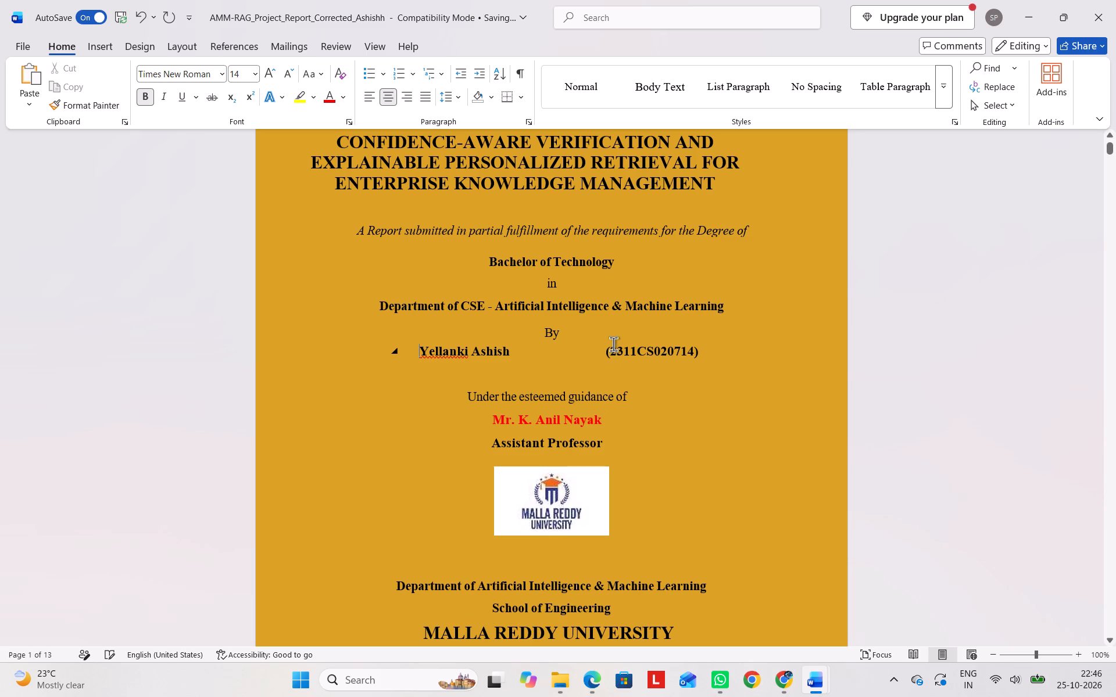
pyautogui.click(611, 349)
pyautogui.click(611, 349)
pyautogui.press('Left')
pyautogui.press('BackSpace')
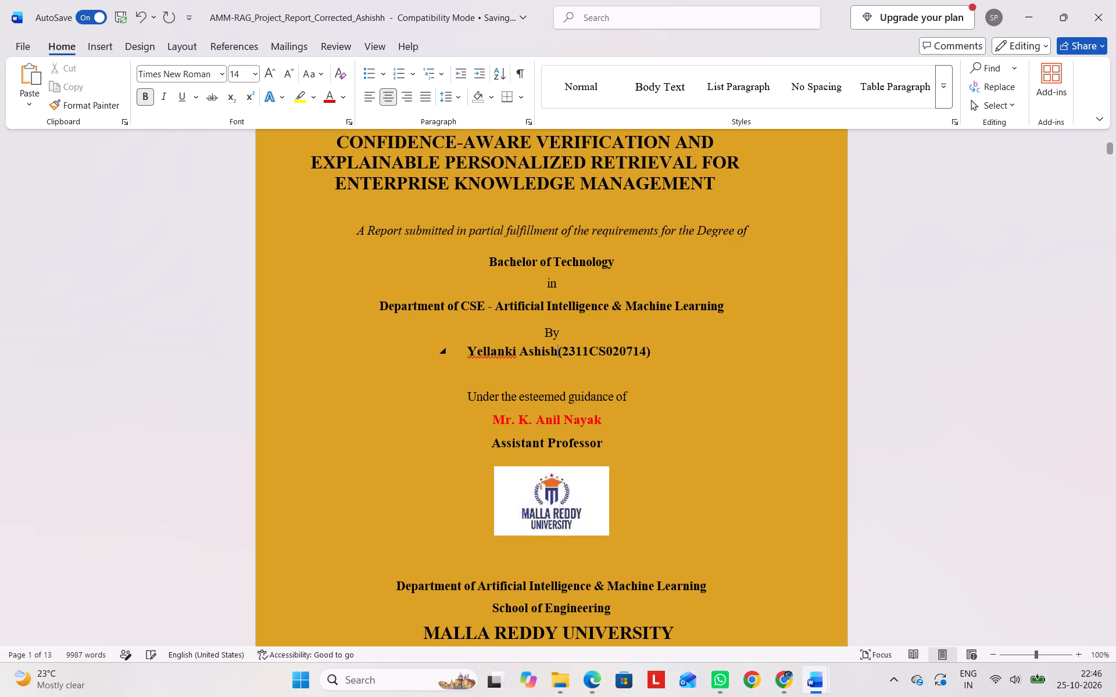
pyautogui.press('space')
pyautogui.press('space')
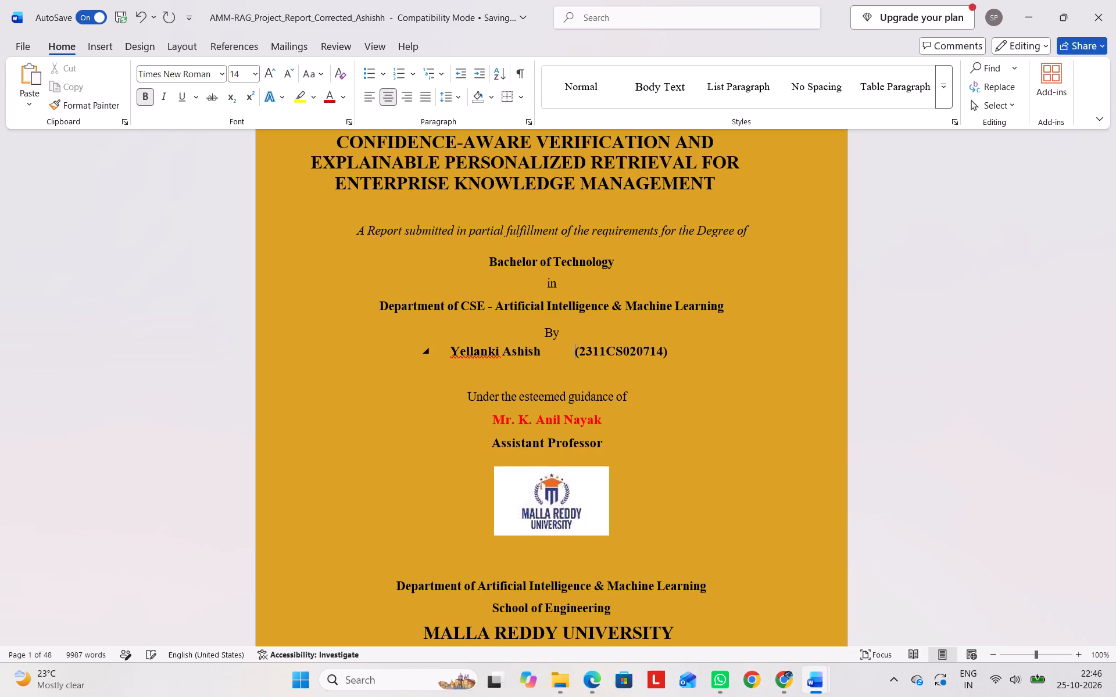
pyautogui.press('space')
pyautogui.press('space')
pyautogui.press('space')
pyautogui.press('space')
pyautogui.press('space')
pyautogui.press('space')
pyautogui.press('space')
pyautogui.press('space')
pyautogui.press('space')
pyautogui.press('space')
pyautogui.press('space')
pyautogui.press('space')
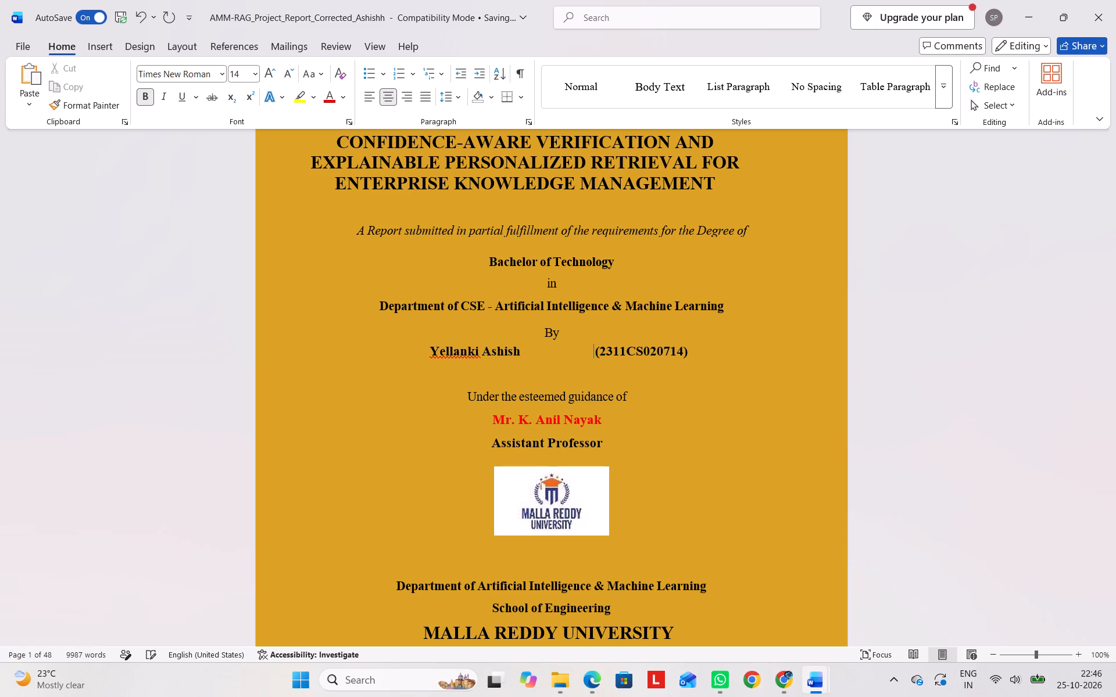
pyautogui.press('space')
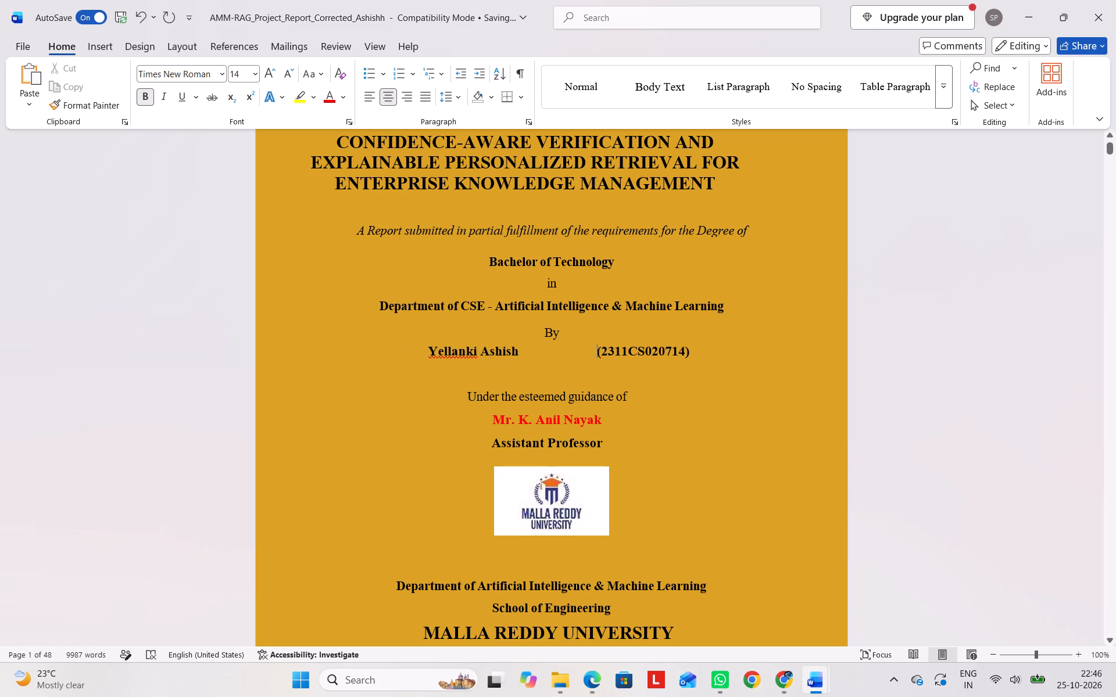
# On the inner title page, add spaces before the student's name and replace the gap before the roll number with a narrower run of spaces.
pyautogui.scroll(-5, 636, 432)
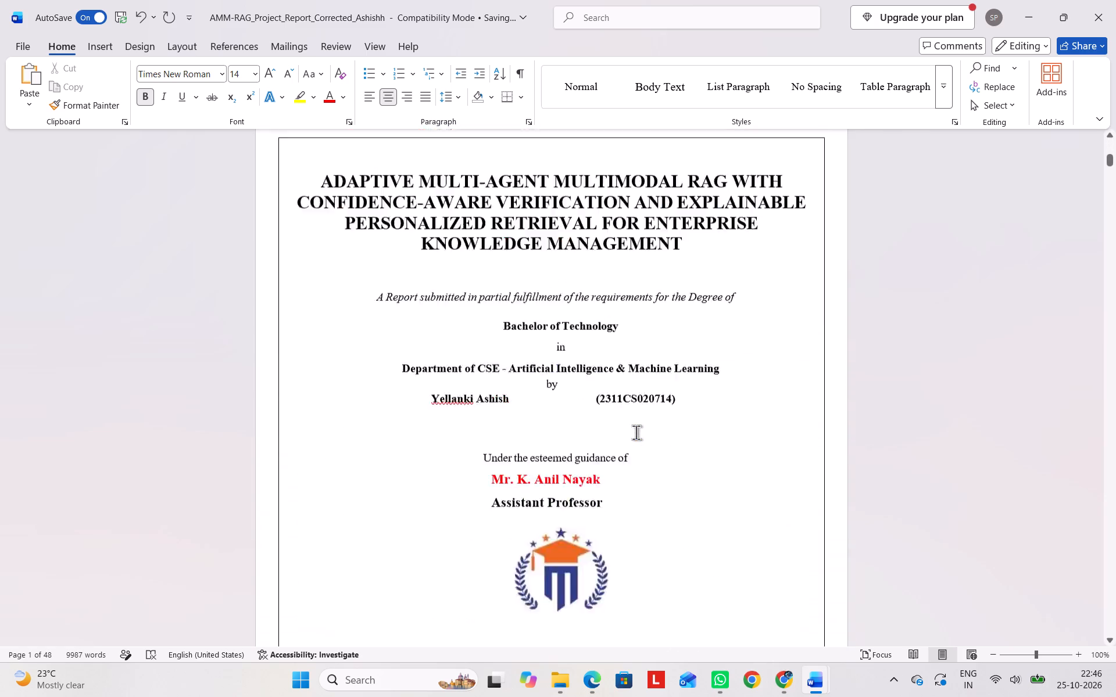
pyautogui.scroll(-1, 636, 432)
pyautogui.scroll(1, 636, 432)
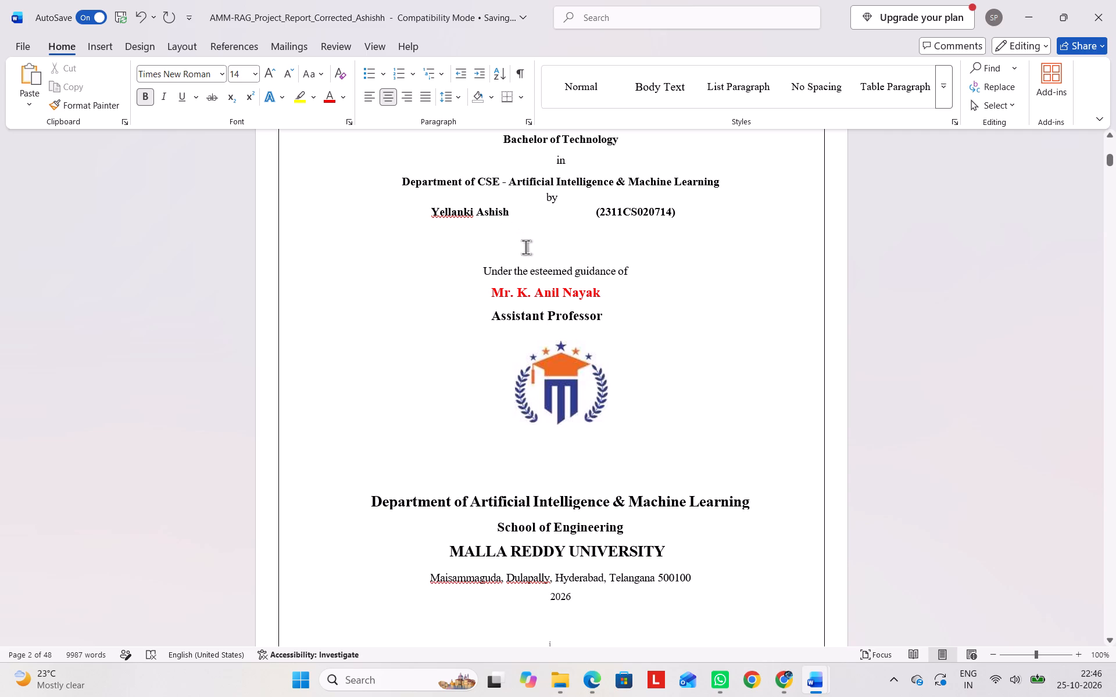
pyautogui.click(434, 206)
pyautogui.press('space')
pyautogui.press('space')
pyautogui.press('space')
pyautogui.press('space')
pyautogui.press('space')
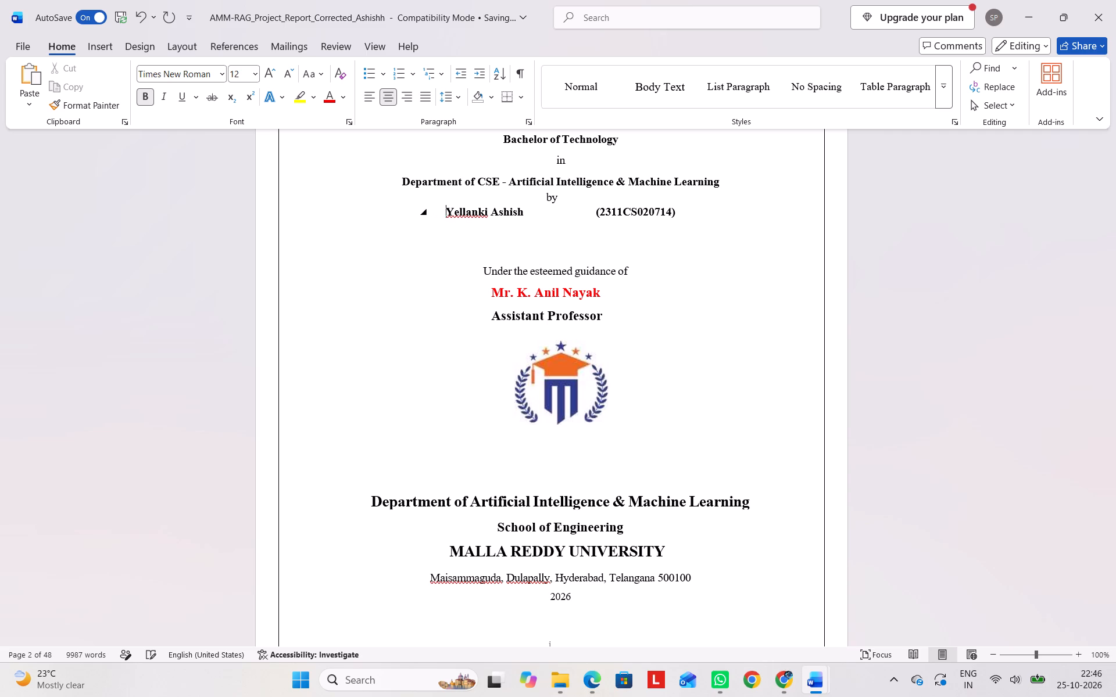
pyautogui.click(600, 210)
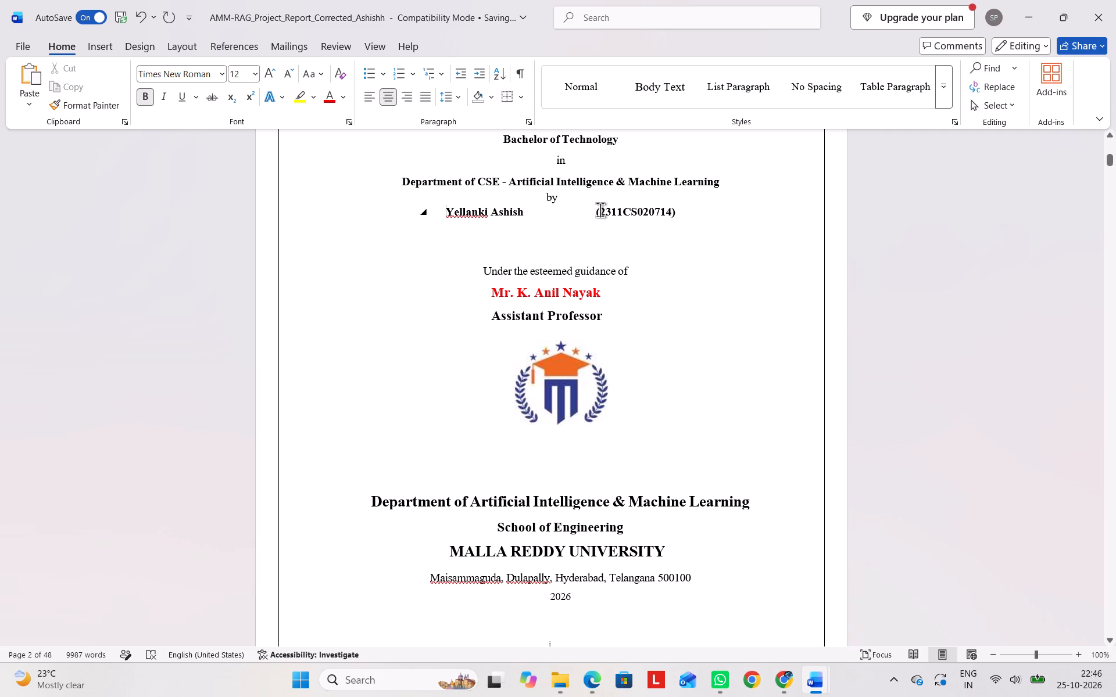
pyautogui.click(600, 210)
pyautogui.press('Left')
pyautogui.press('BackSpace')
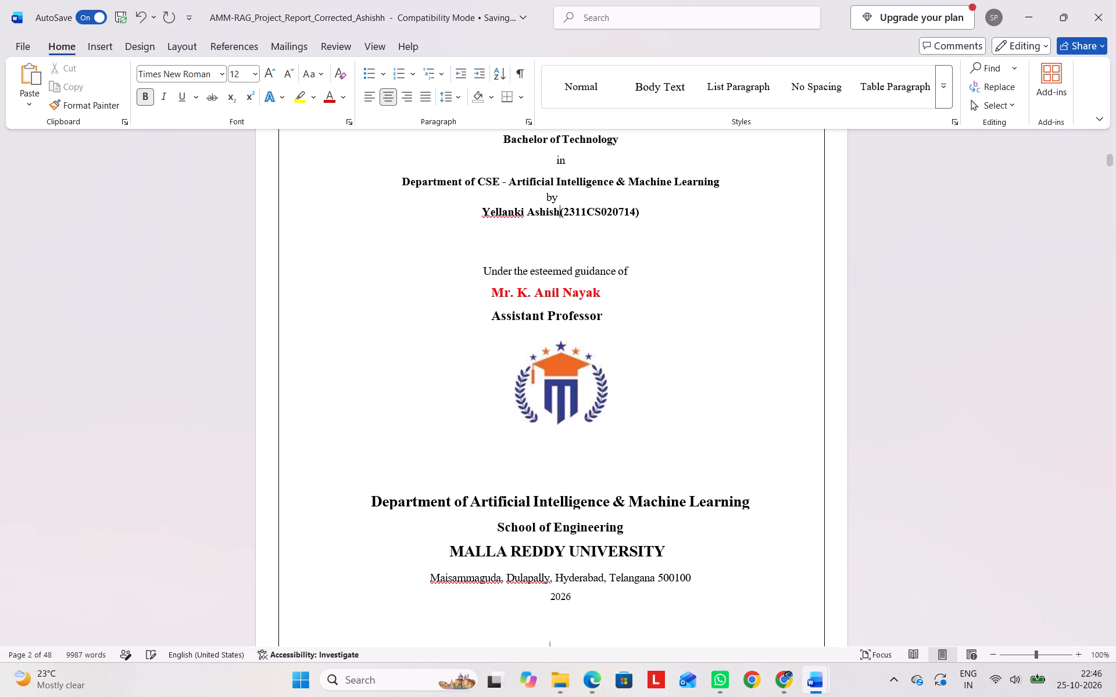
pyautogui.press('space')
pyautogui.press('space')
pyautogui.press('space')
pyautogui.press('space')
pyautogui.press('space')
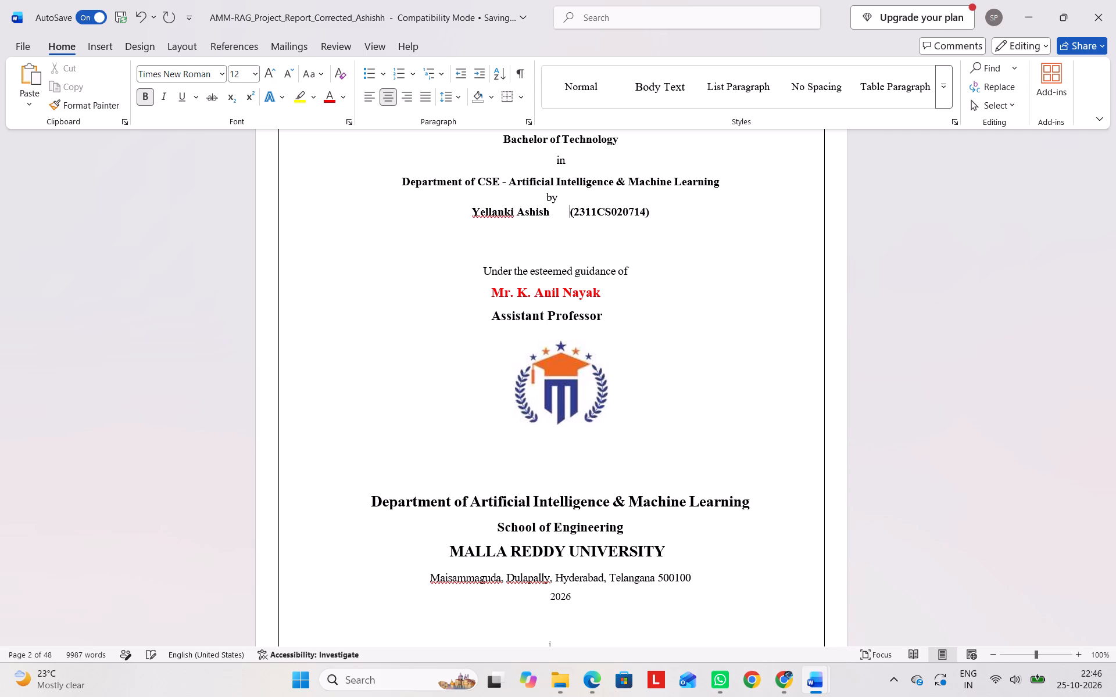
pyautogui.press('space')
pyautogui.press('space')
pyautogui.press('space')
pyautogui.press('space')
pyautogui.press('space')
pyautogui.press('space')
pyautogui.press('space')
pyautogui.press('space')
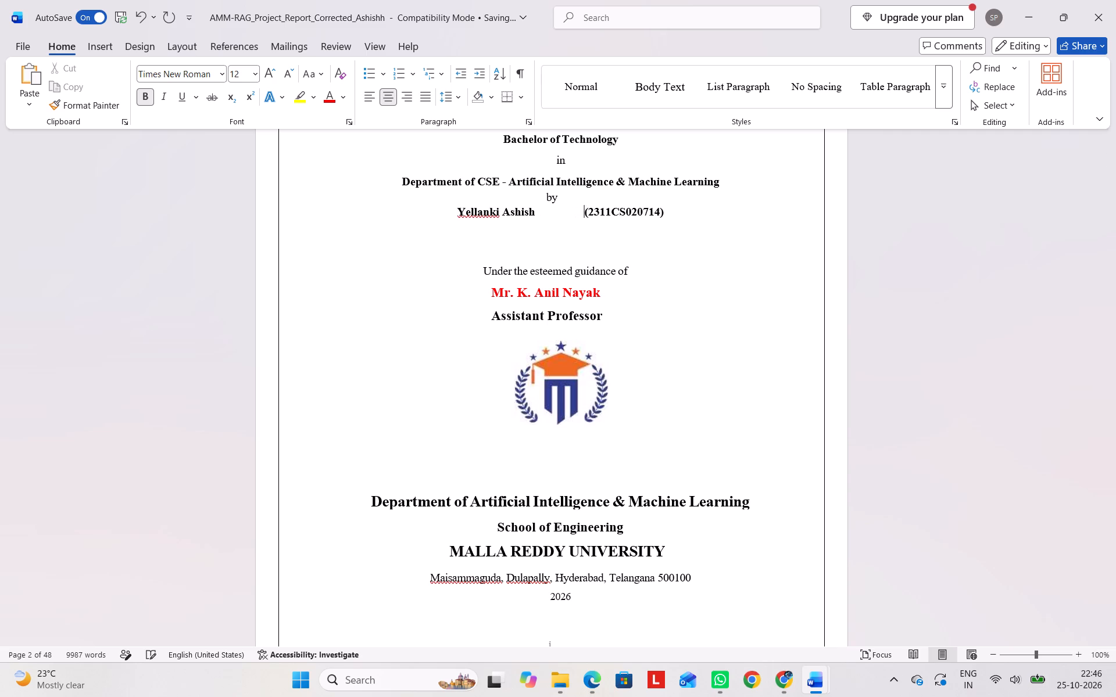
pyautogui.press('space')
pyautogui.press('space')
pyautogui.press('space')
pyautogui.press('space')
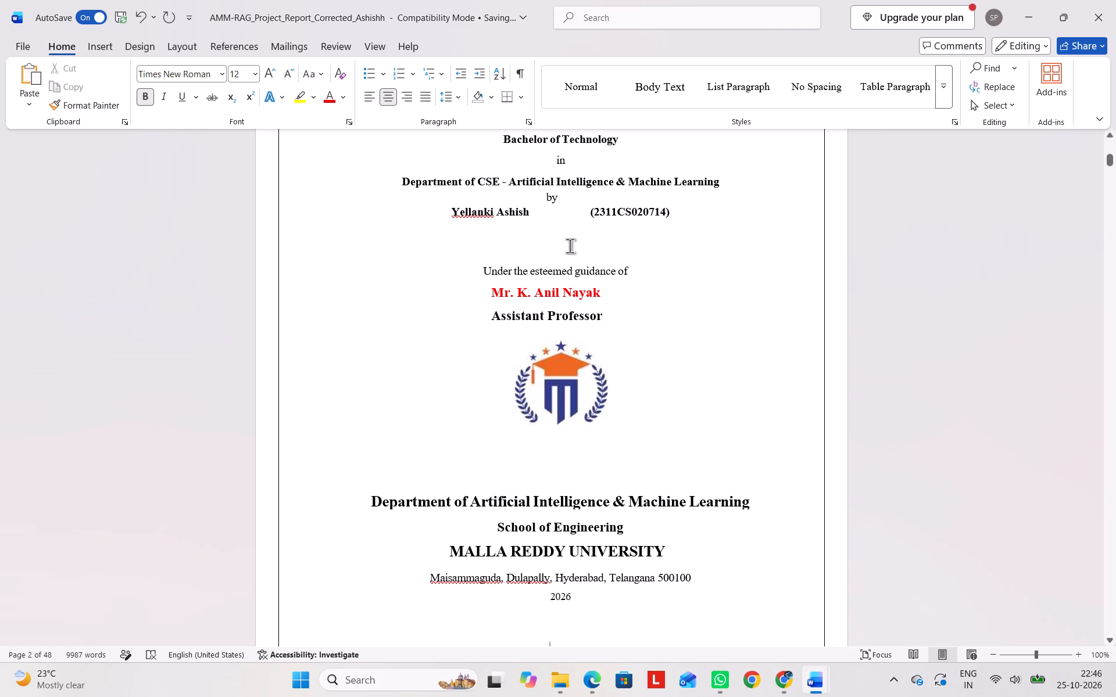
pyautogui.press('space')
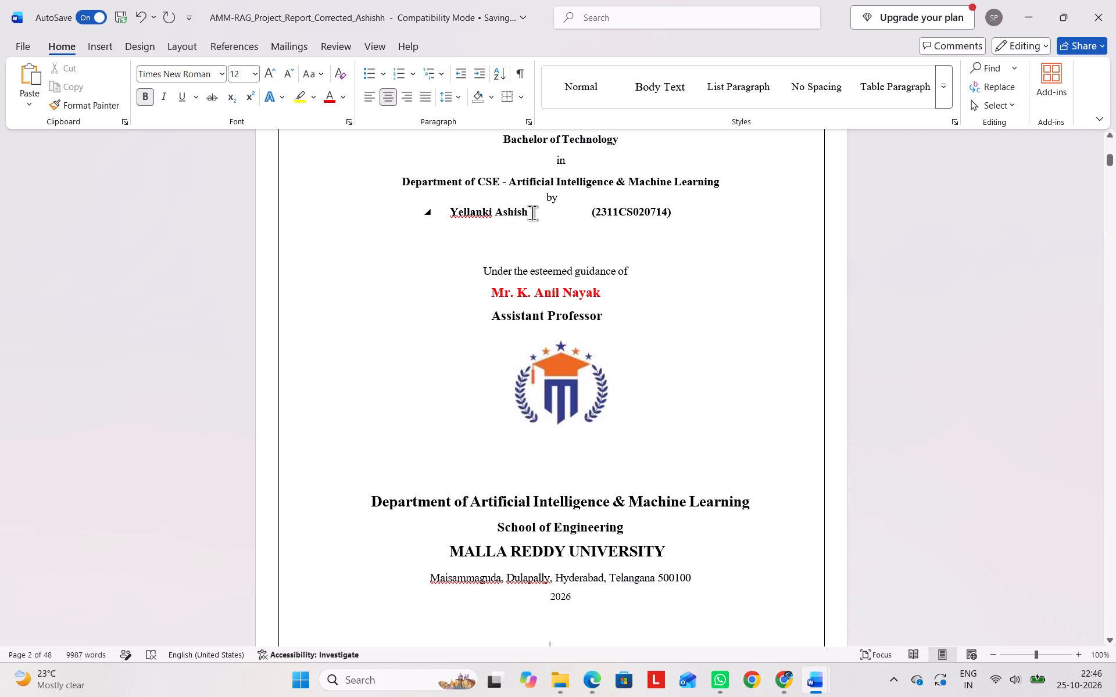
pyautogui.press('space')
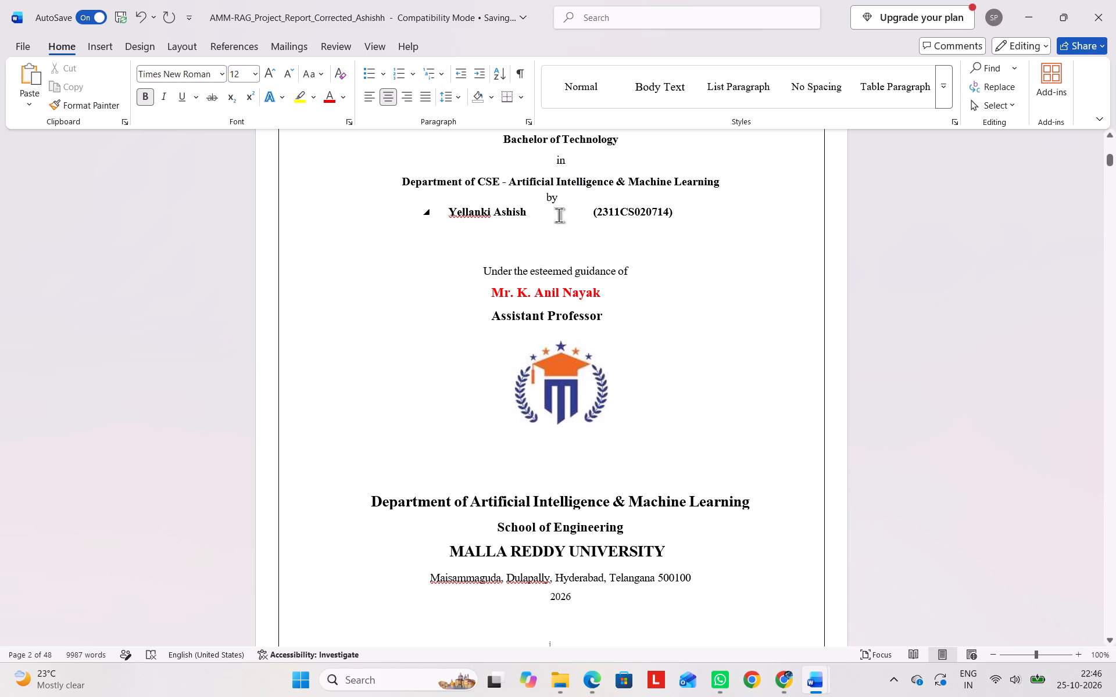
# Remove one space from the gap between the student's name and the roll number on the inner title page.
pyautogui.press('BackSpace')
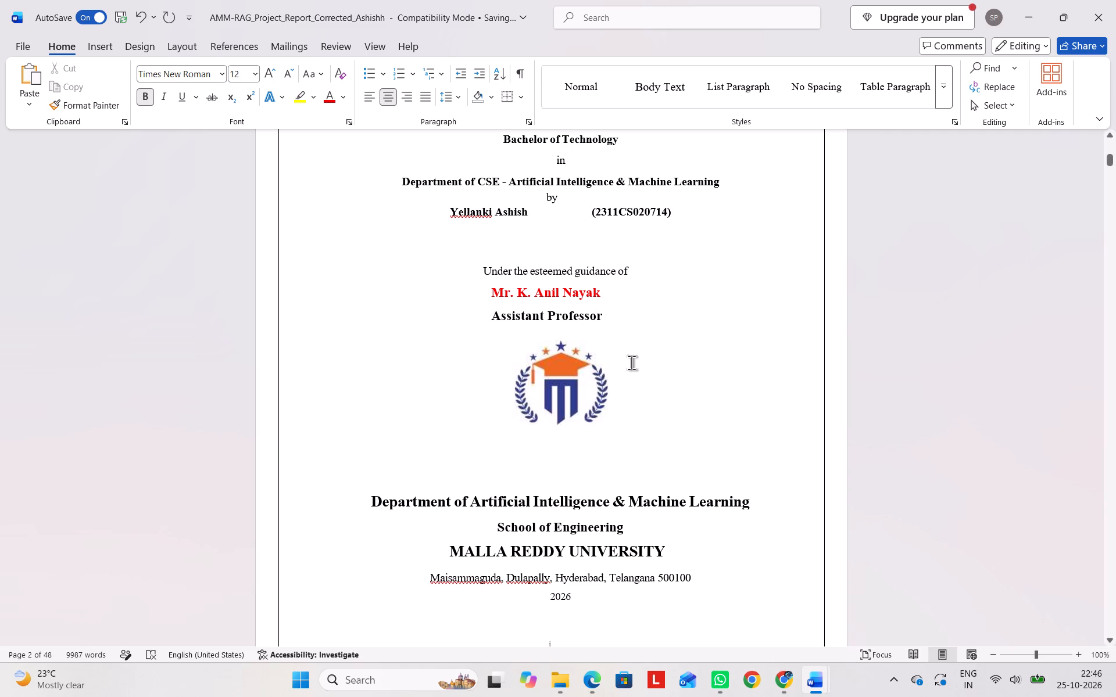
pyautogui.click(637, 361)
# On the certificate page, replace the Internal/External Examiner line with the copied PROJECT CO-ORDINATOR/External Examiner table and shift it right, inside the page border.
pyautogui.scroll(-2, 637, 361)
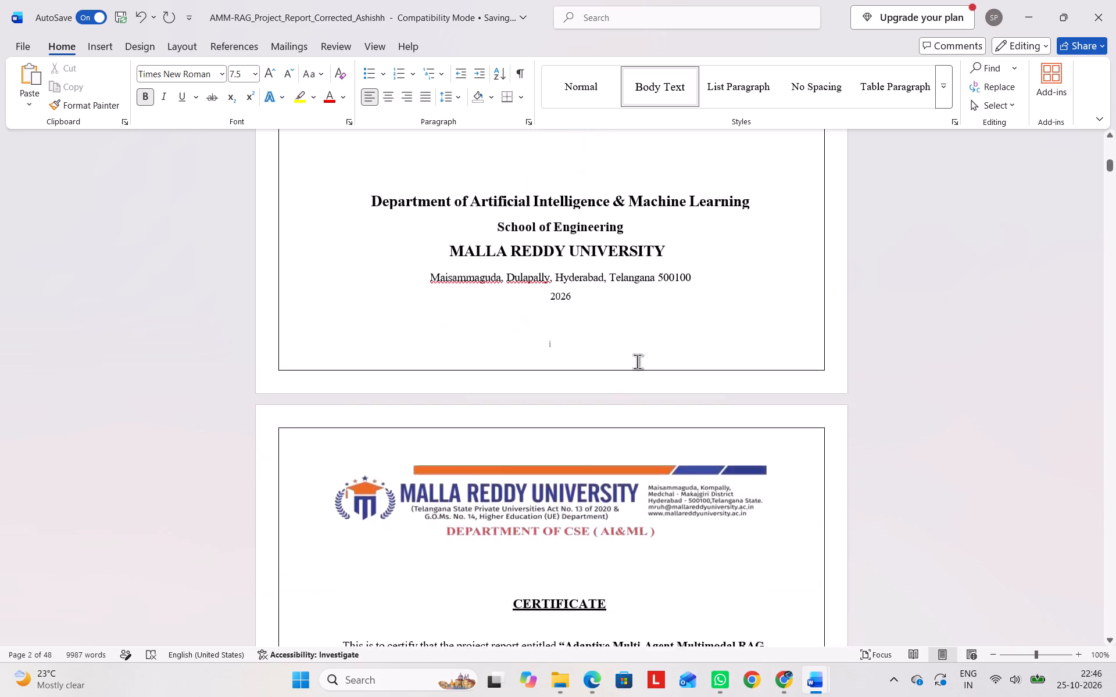
pyautogui.scroll(-4, 637, 361)
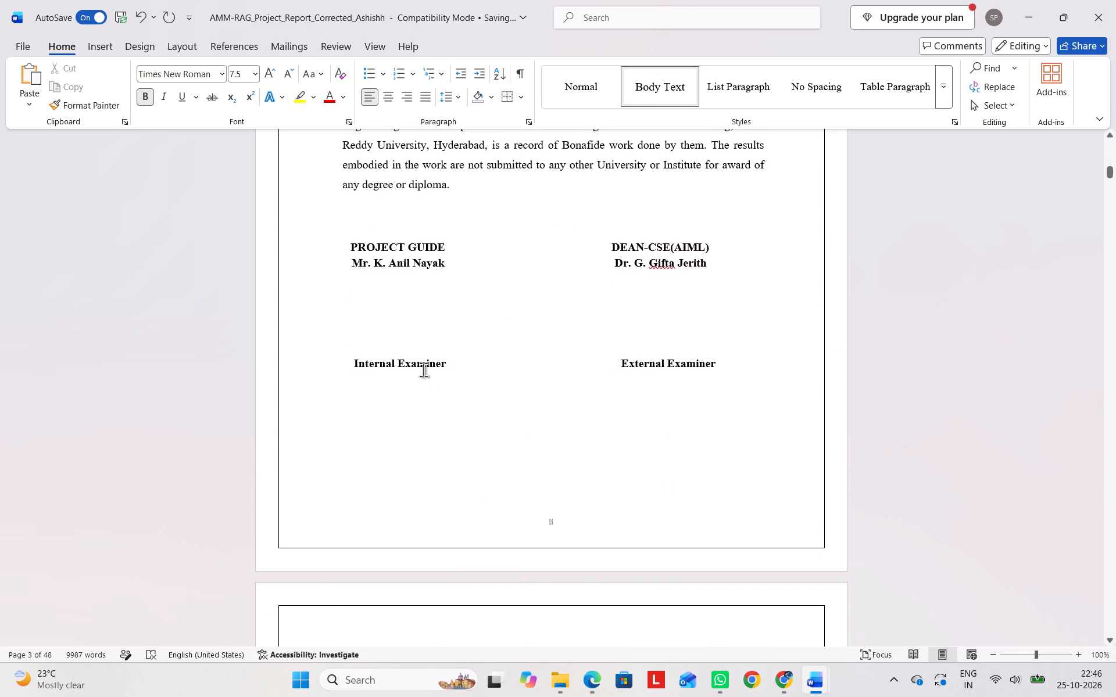
pyautogui.moveTo(351, 364); pyautogui.dragTo(600, 367)
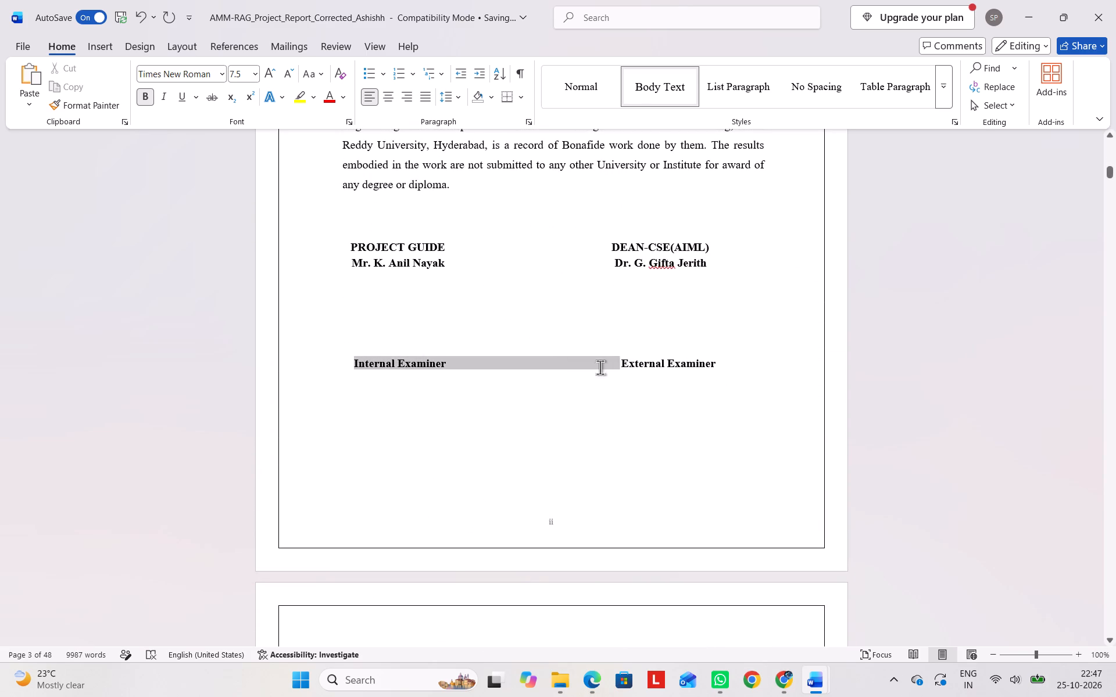
pyautogui.moveTo(600, 367); pyautogui.dragTo(734, 371)
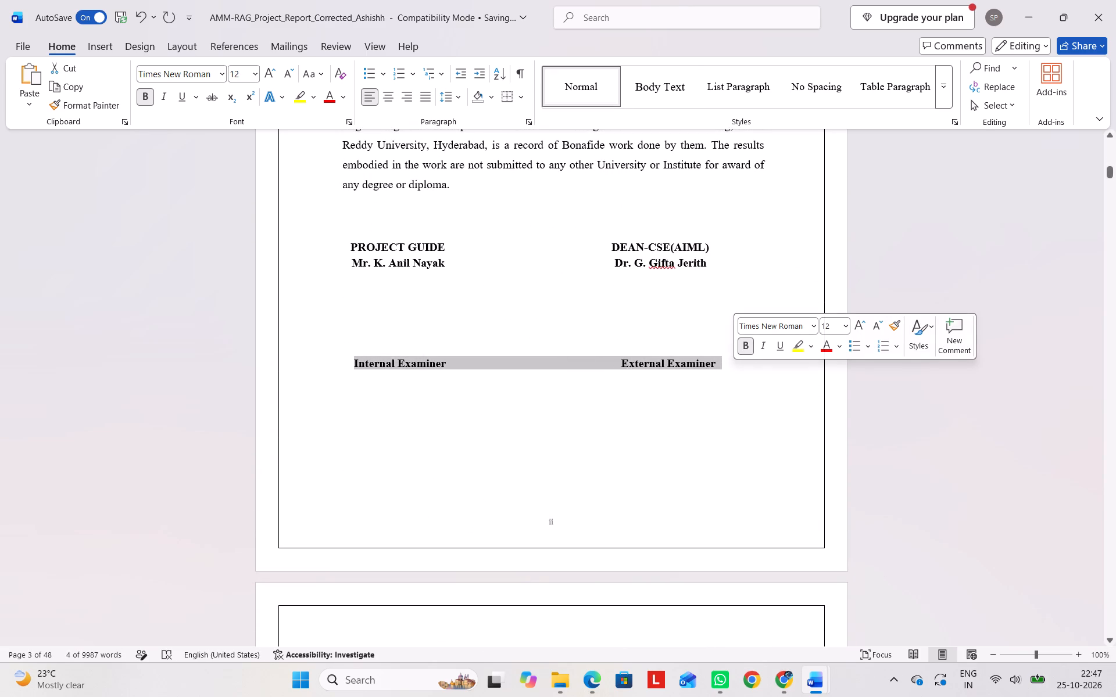
pyautogui.hotkey('ctrl', 'v')
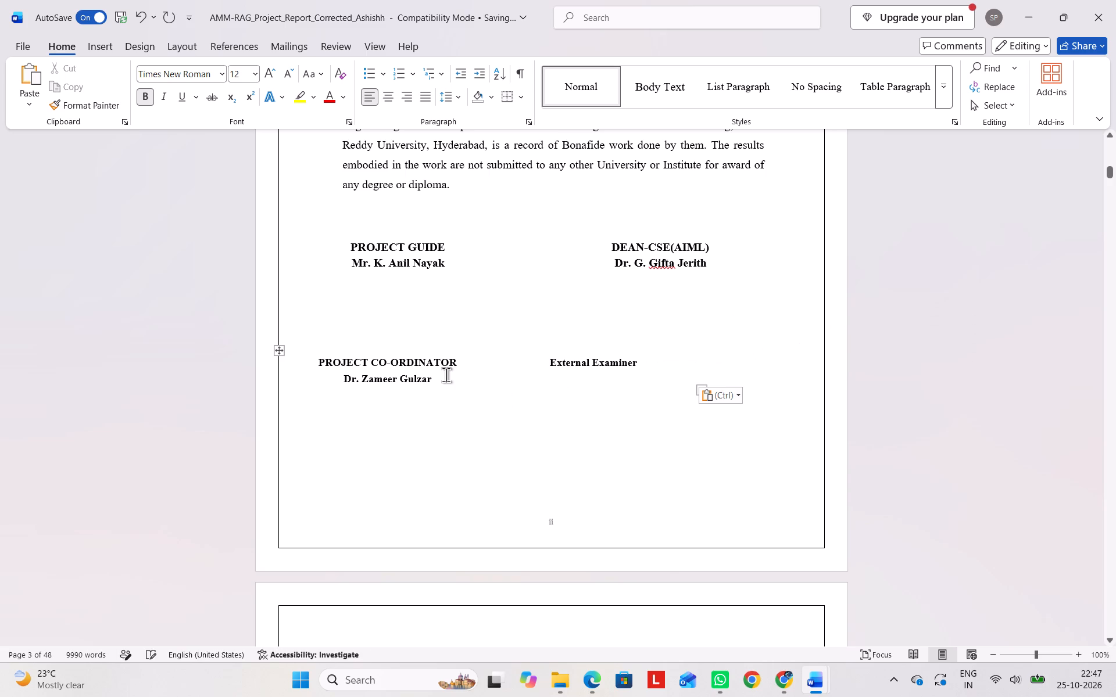
pyautogui.moveTo(278, 347); pyautogui.dragTo(341, 352)
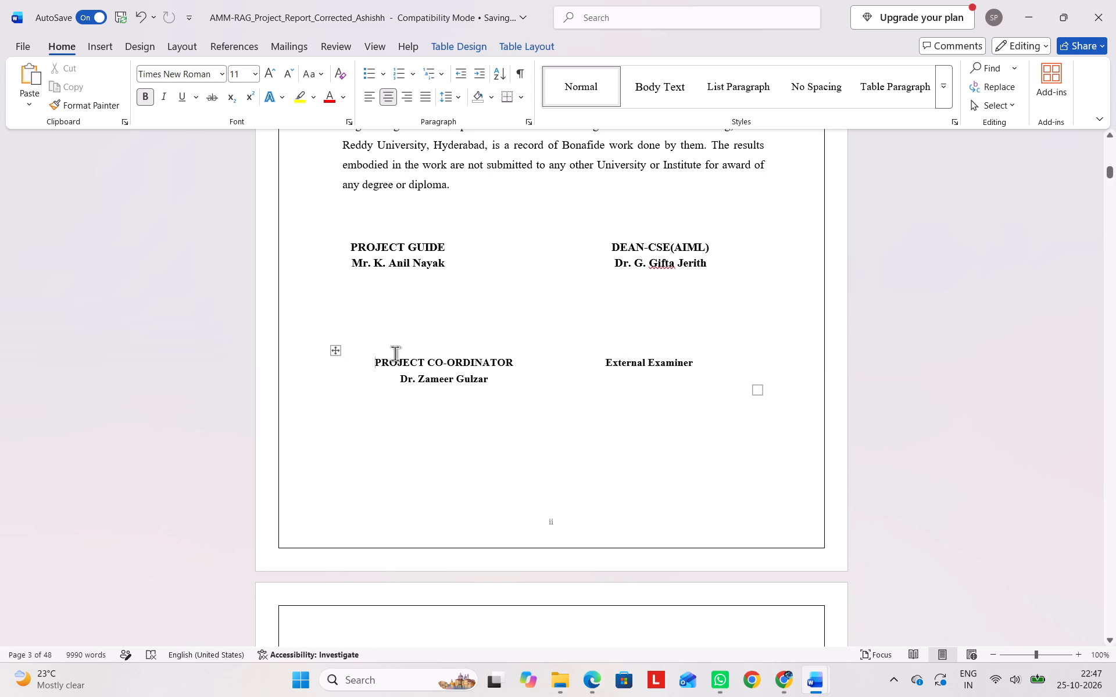
# Left-align the PROJECT CO-ORDINATOR title and the name beneath it, and indent the name with six spaces to sit under the title.
pyautogui.press('BackSpace')
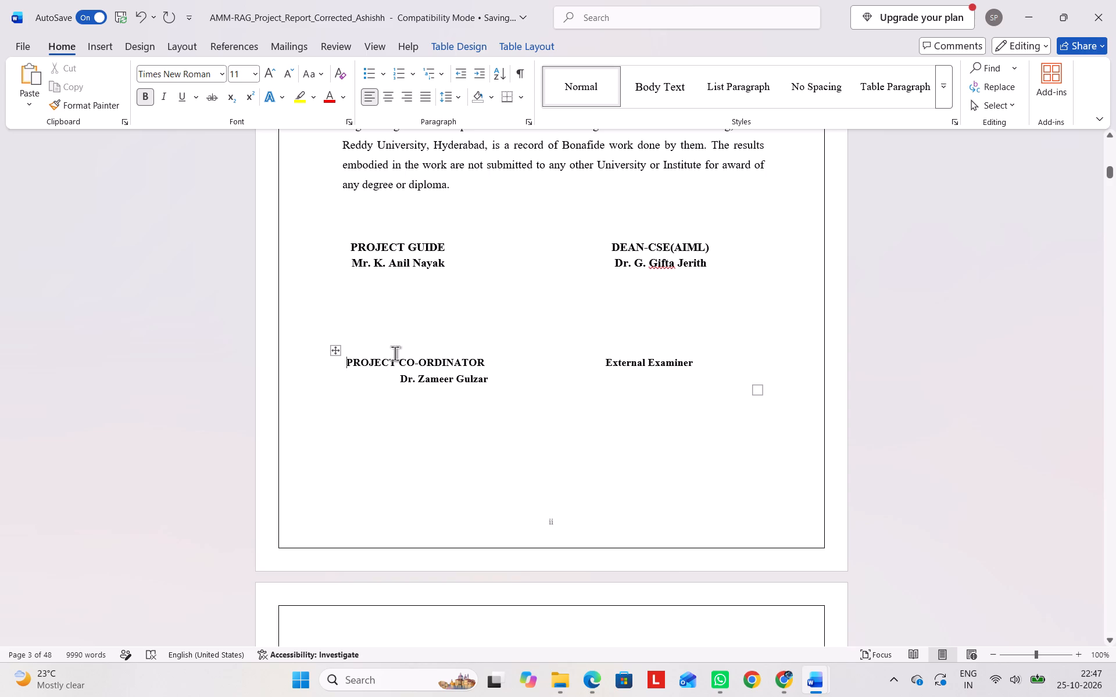
pyautogui.click(399, 367)
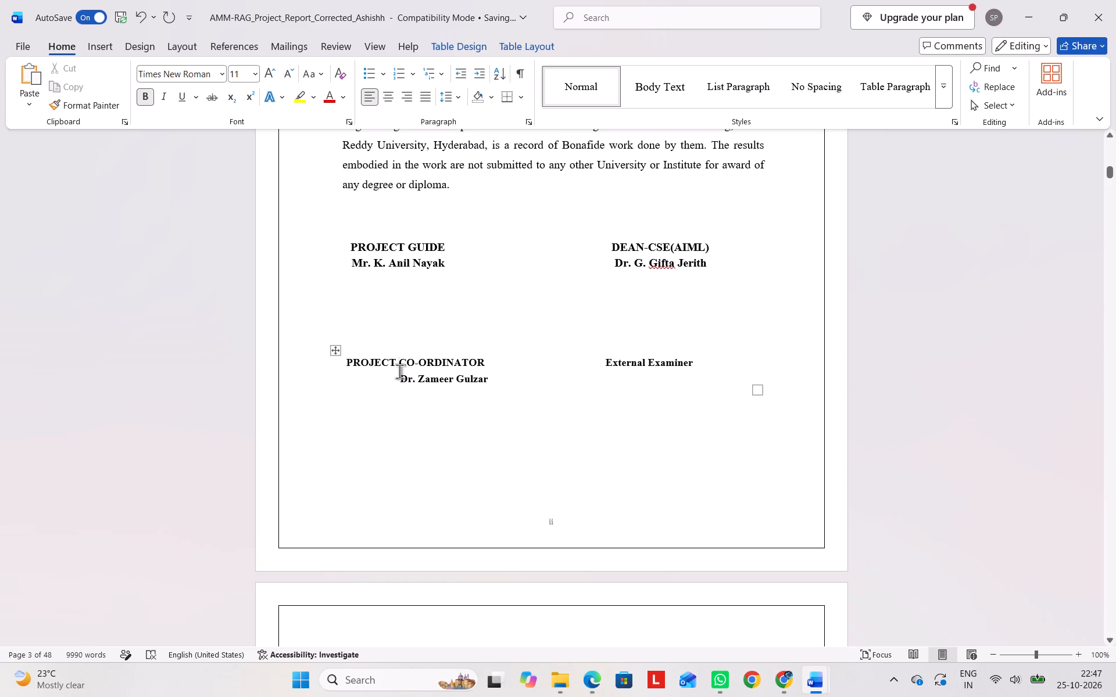
pyautogui.click(399, 371)
pyautogui.press('BackSpace')
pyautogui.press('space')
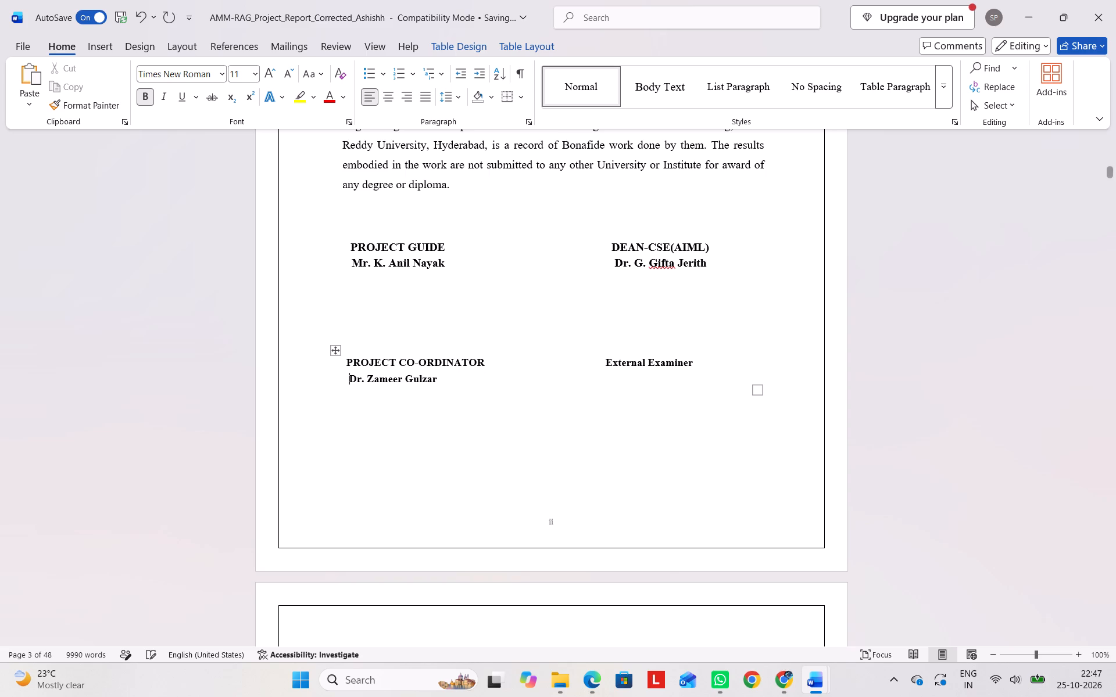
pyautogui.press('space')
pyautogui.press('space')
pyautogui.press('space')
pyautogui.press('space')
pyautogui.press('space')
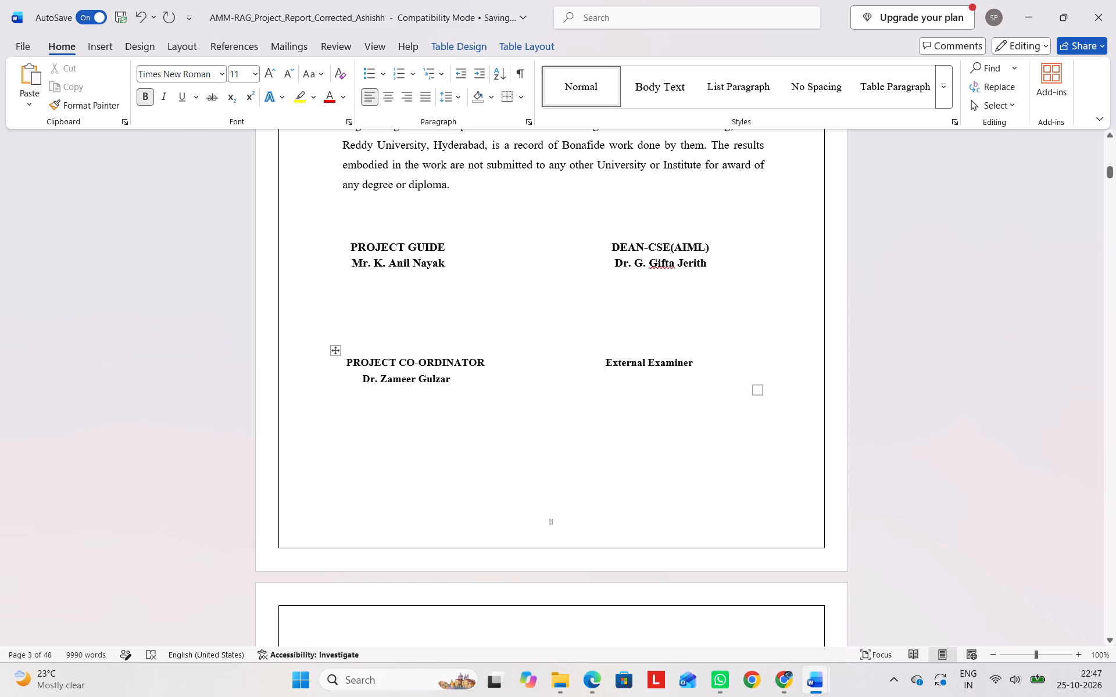
# Add six spaces before External Examiner to move it further under the DEAN-CSE(AIML) block.
pyautogui.click(609, 369)
pyautogui.click(599, 361)
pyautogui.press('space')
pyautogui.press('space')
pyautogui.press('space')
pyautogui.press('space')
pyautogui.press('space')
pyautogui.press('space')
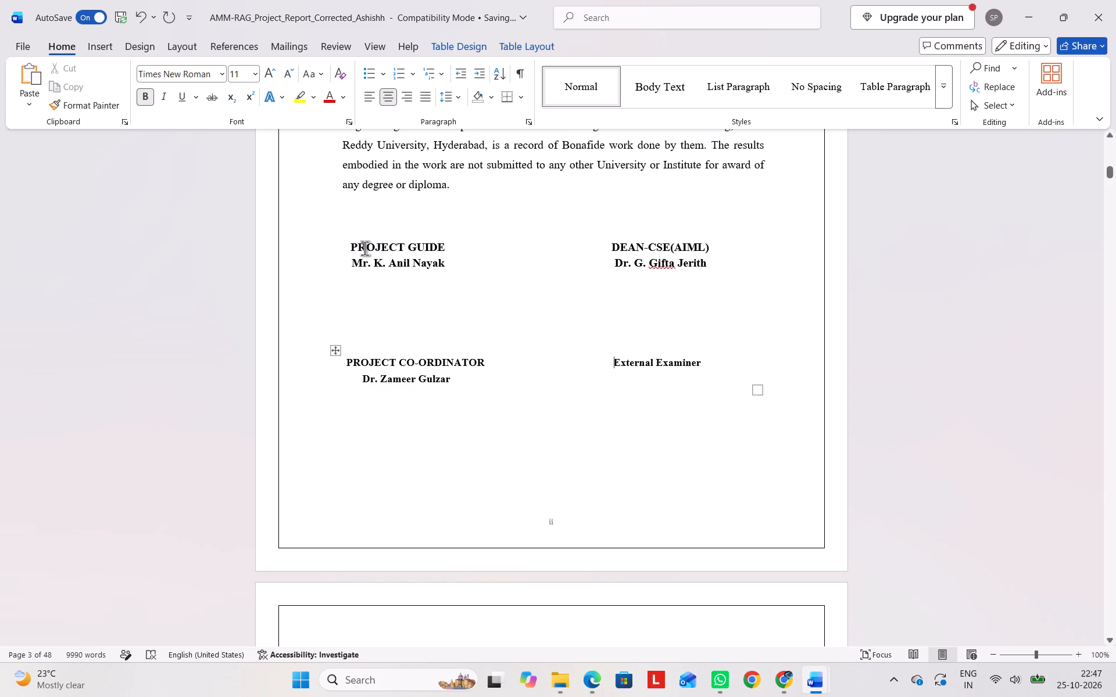
# Shift the Project Guide and Dean-CSE(AIML) signature blocks on the certificate page down by two blank lines each.
pyautogui.click(349, 239)
pyautogui.press('Return')
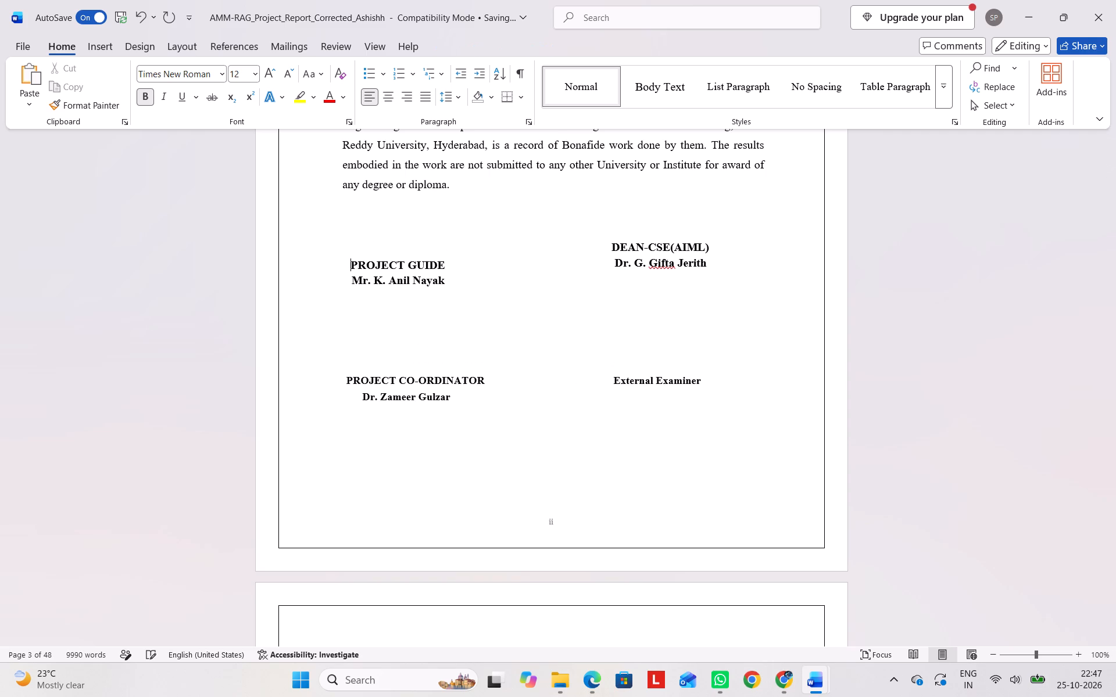
pyautogui.press('Return')
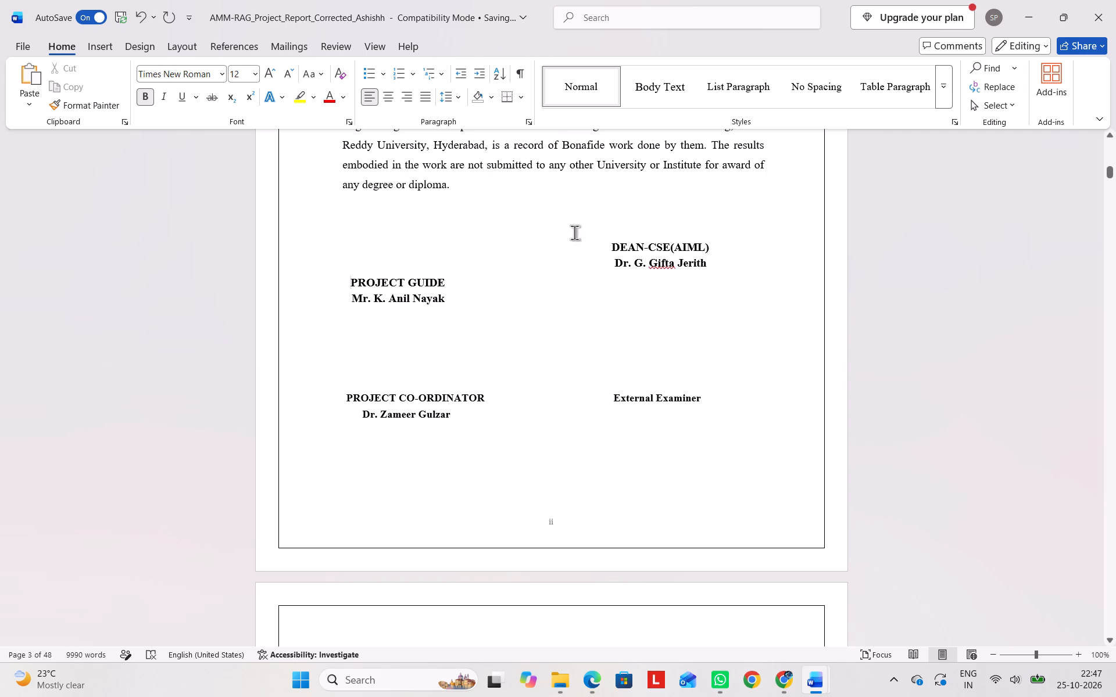
pyautogui.click(603, 243)
pyautogui.press('Return')
pyautogui.press('Return')
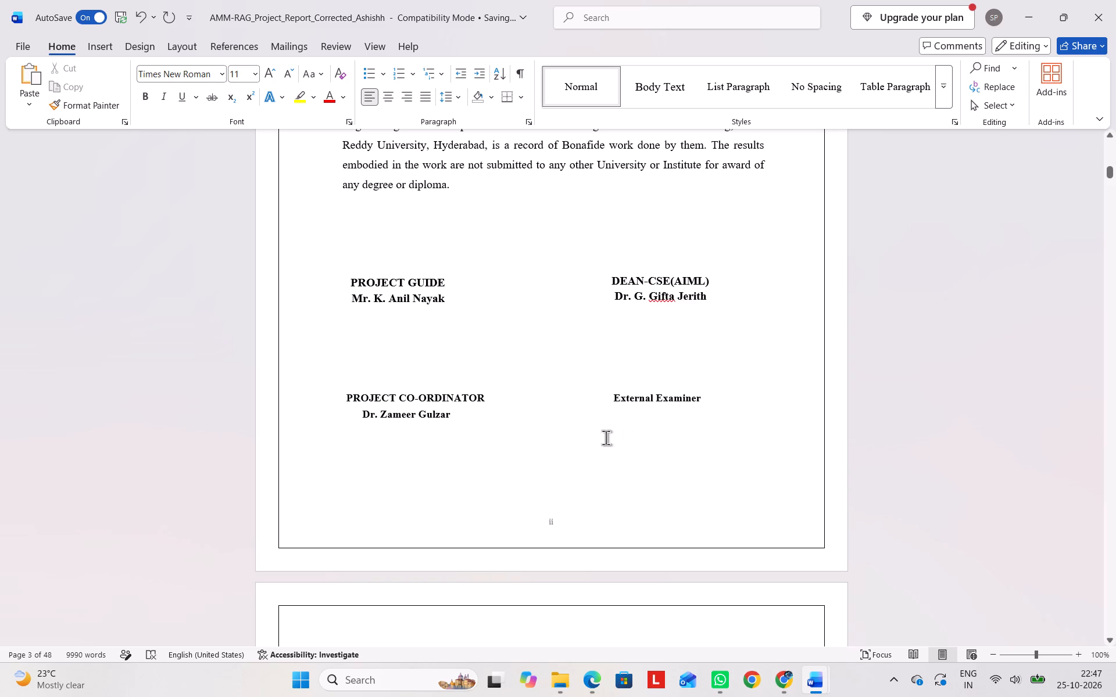
# Go to the Acknowledgement page of the Ashishh report.
pyautogui.scroll(-7, 606, 437)
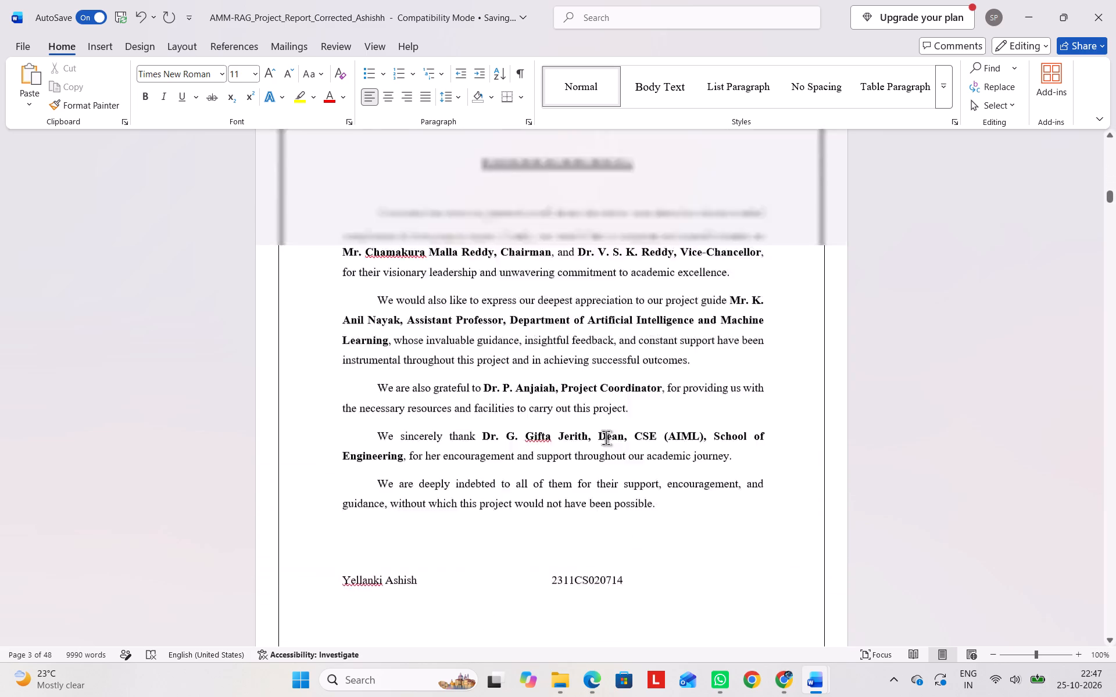
# In the Acknowledgement, replace the Project Coordinator's name after "Dr." with the new coordinator's name and save the report.
pyautogui.scroll(-2, 606, 437)
pyautogui.scroll(5, 606, 437)
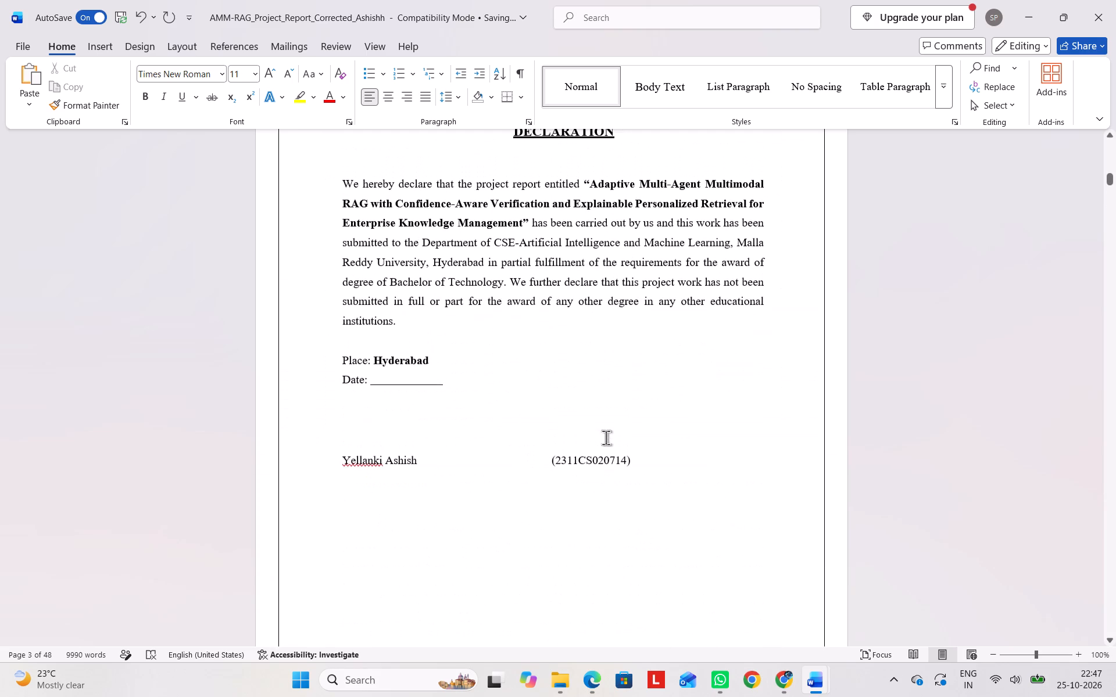
pyautogui.scroll(-5, 565, 321)
pyautogui.scroll(2, 589, 350)
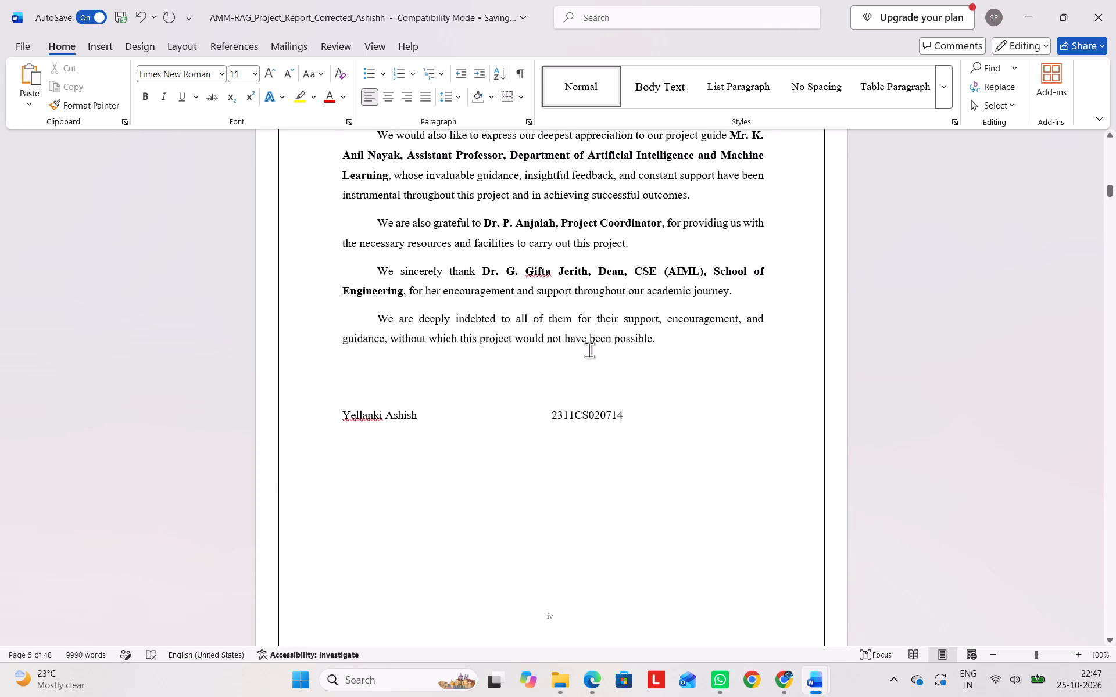
pyautogui.scroll(1, 589, 350)
pyautogui.click(556, 325)
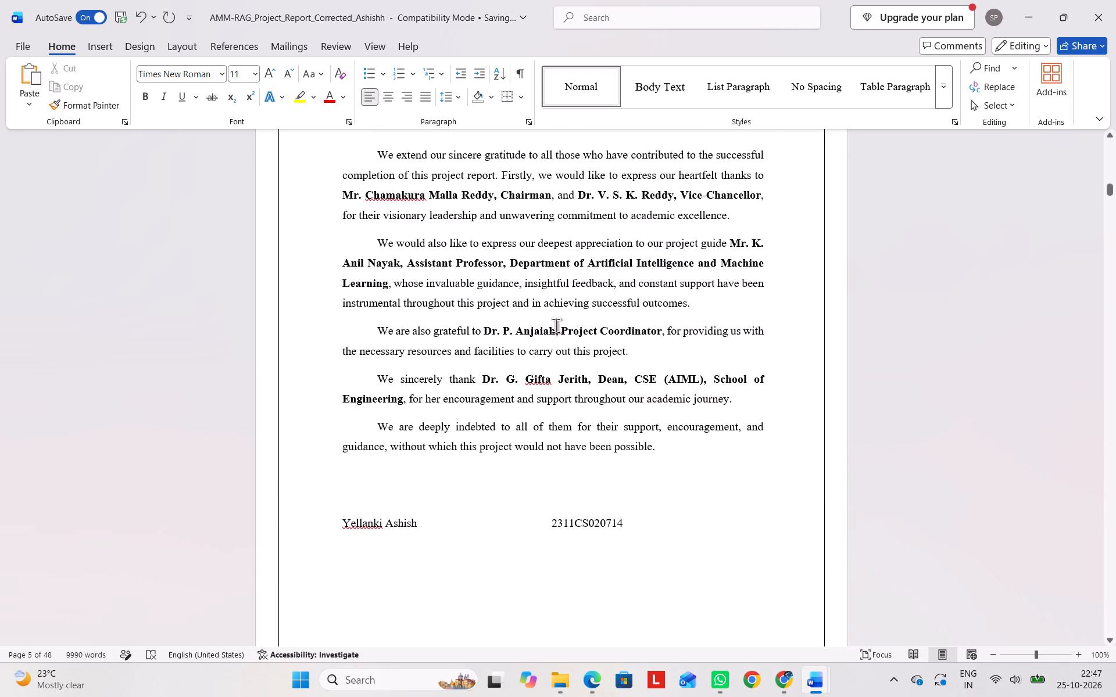
pyautogui.press('BackSpace')
pyautogui.press('BackSpace')
pyautogui.press('BackSpace')
pyautogui.press('BackSpace')
pyautogui.press('BackSpace')
pyautogui.press('BackSpace')
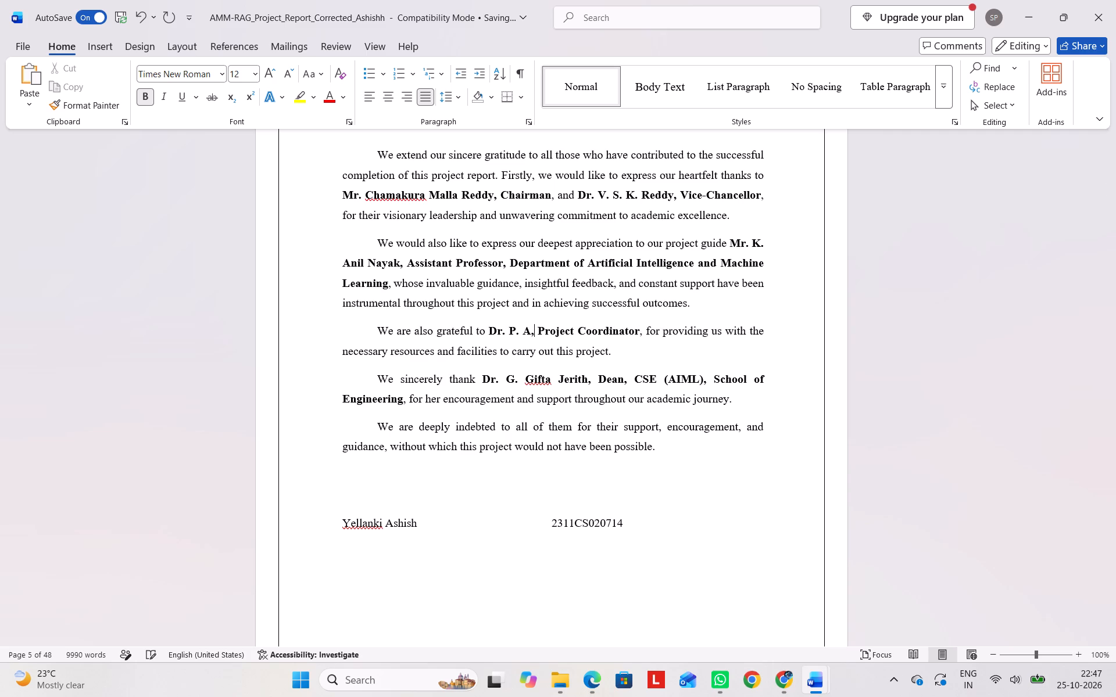
pyautogui.press('BackSpace')
pyautogui.press('BackSpace')
pyautogui.press('BackSpace')
pyautogui.press('BackSpace')
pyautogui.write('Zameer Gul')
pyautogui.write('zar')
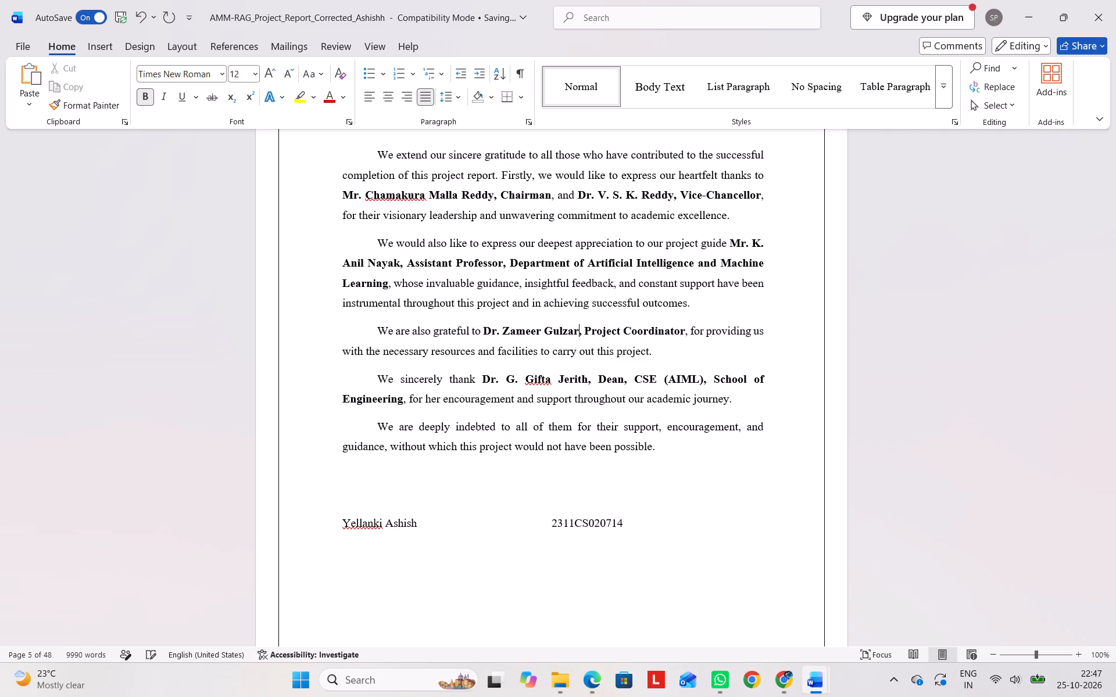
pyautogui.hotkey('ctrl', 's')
# Begin saving a copy of the Ashishh report on the Desktop and open the choice of file format.
pyautogui.click(27, 43)
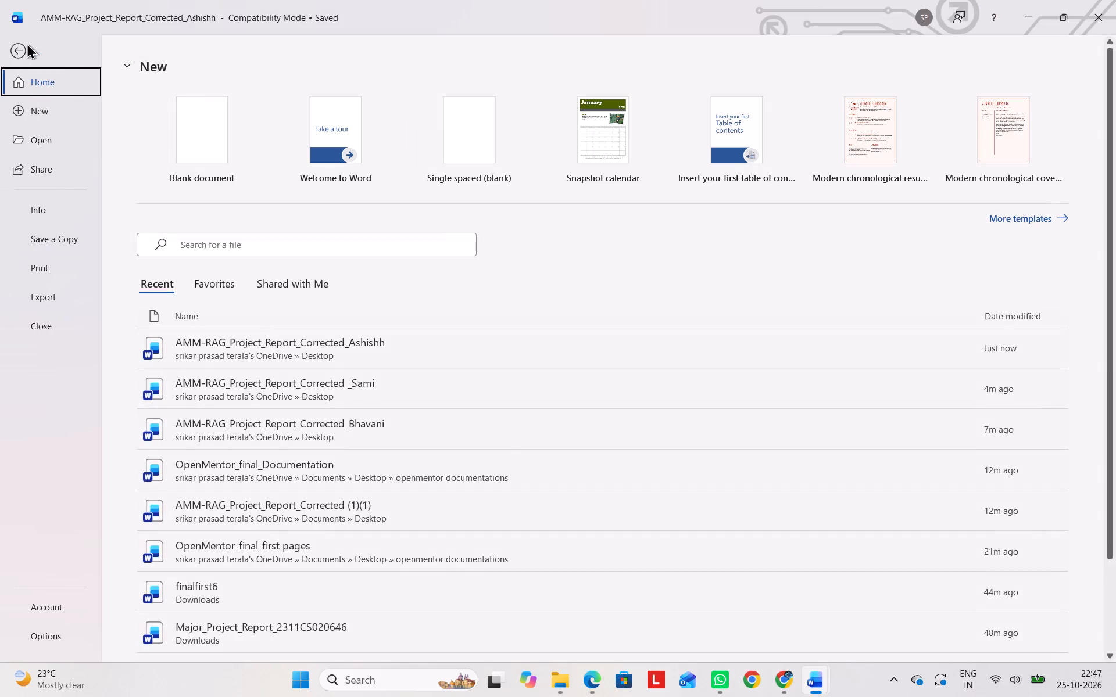
pyautogui.click(51, 239)
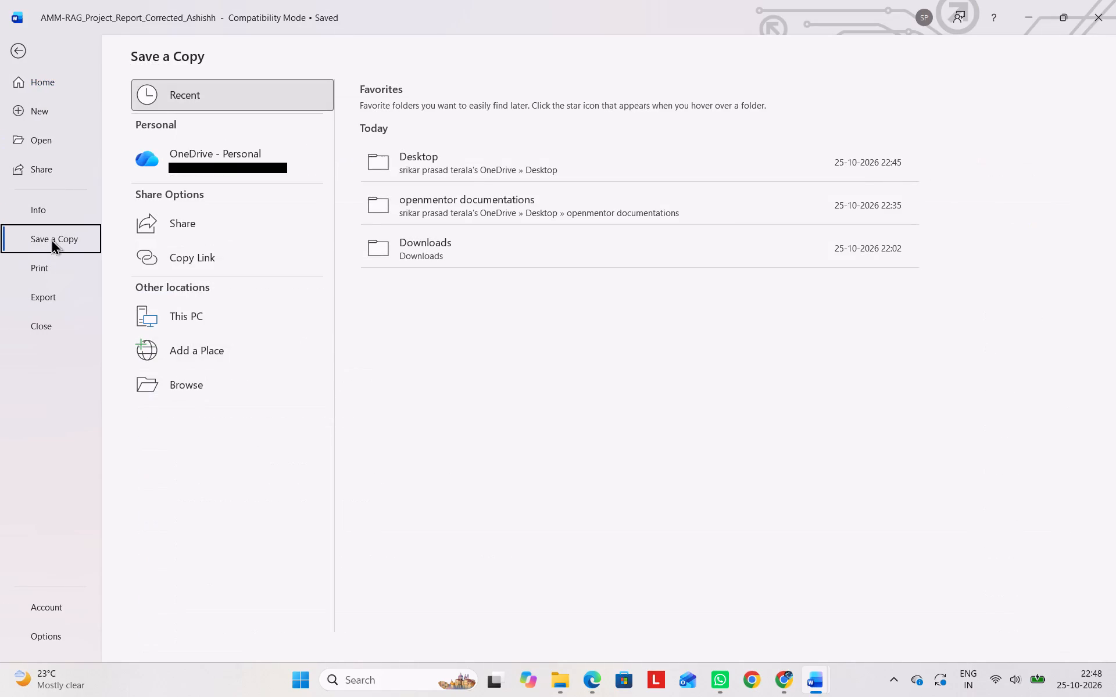
pyautogui.click(180, 389)
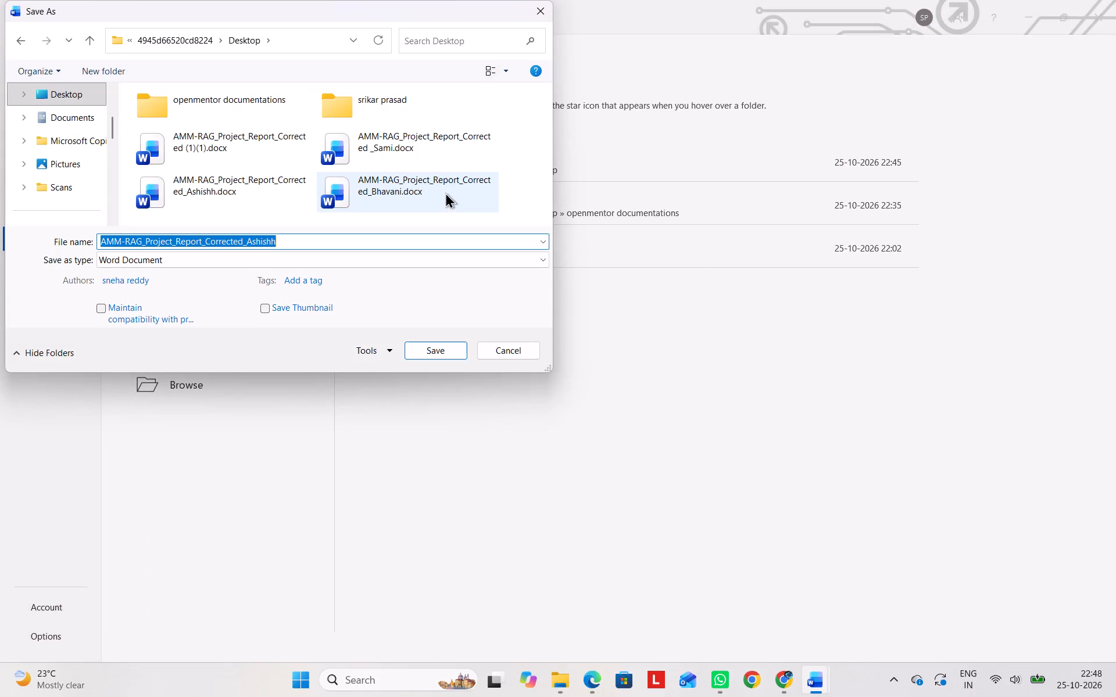
pyautogui.click(279, 258)
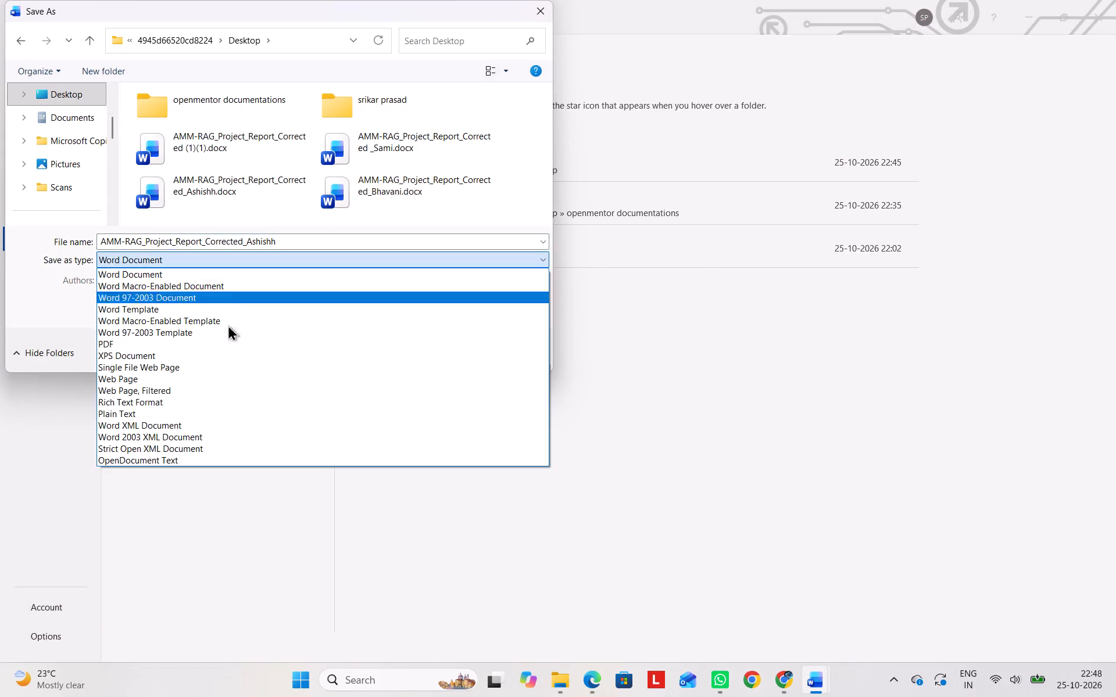